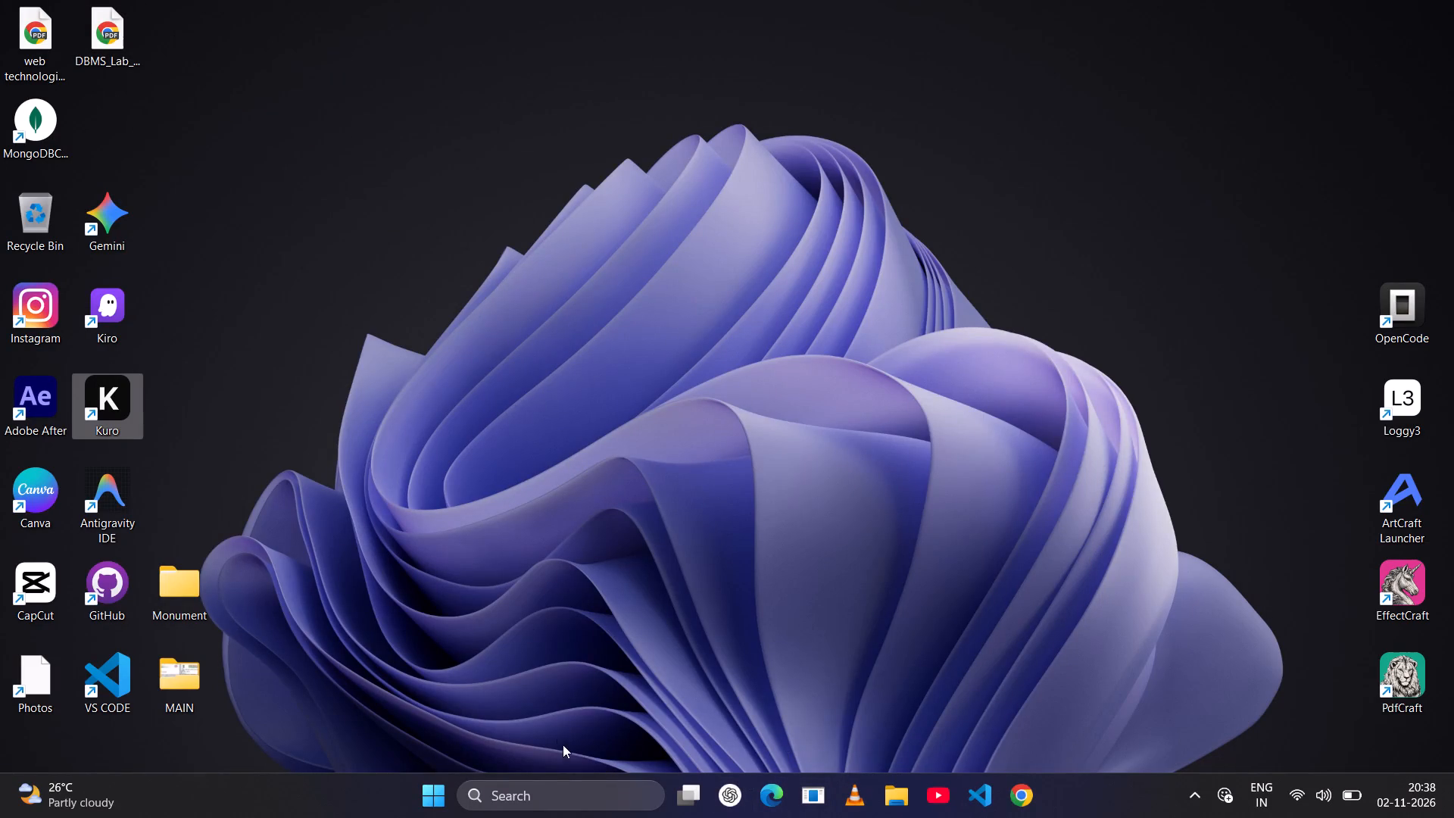
Search the computer for the Canva app and launch it.
click(566, 796)
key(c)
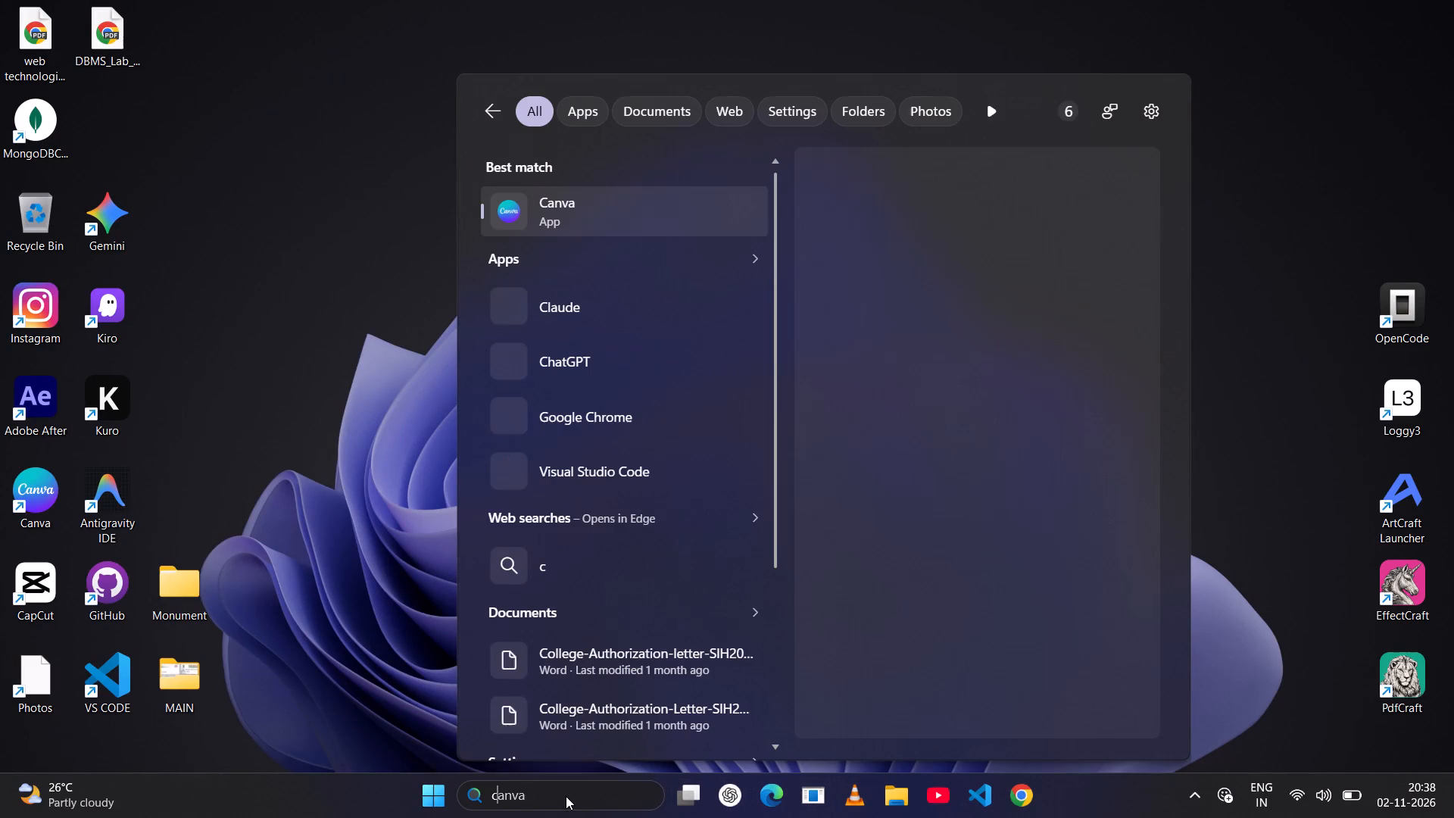
double_click(588, 226)
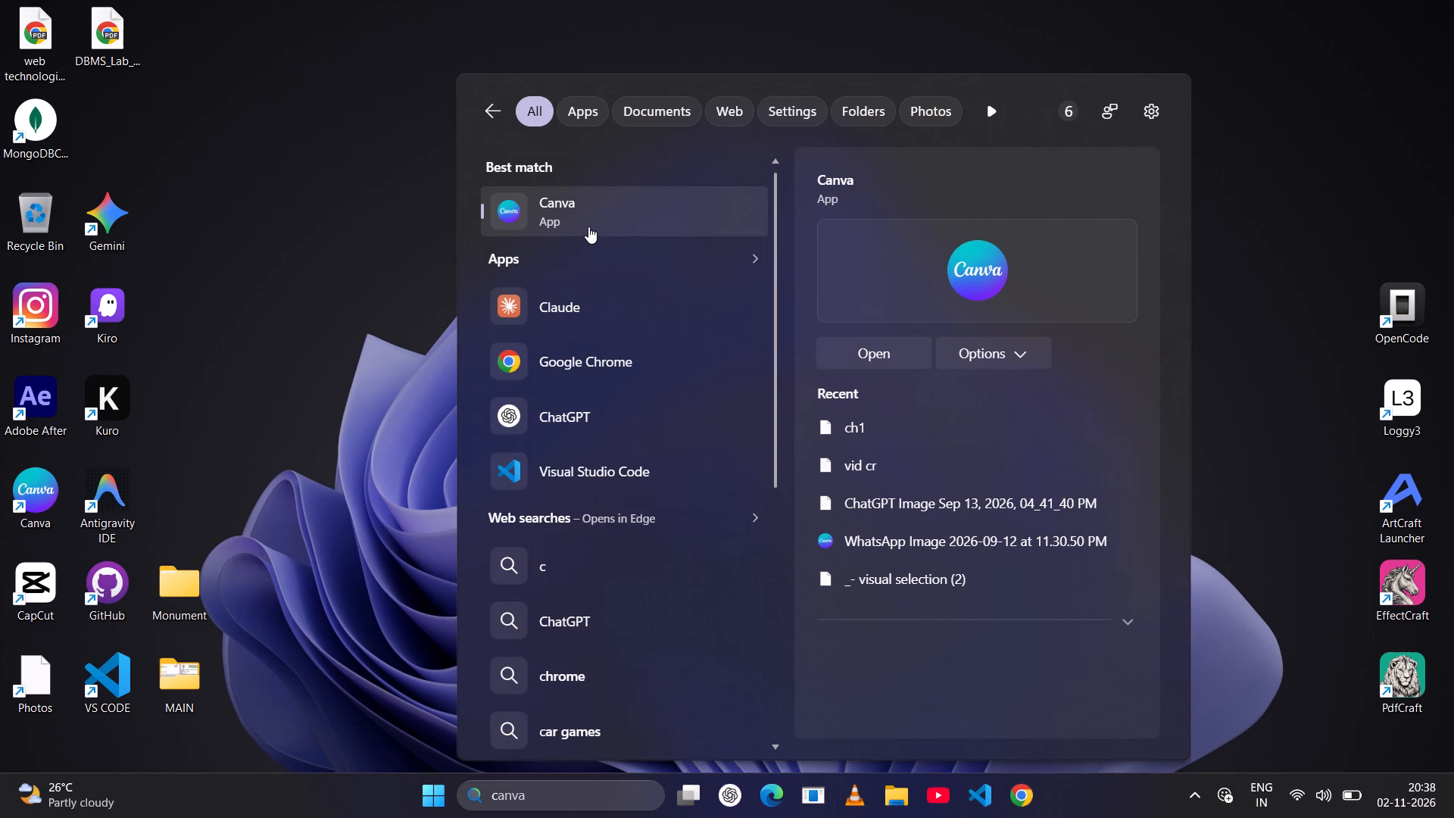
double_click(579, 203)
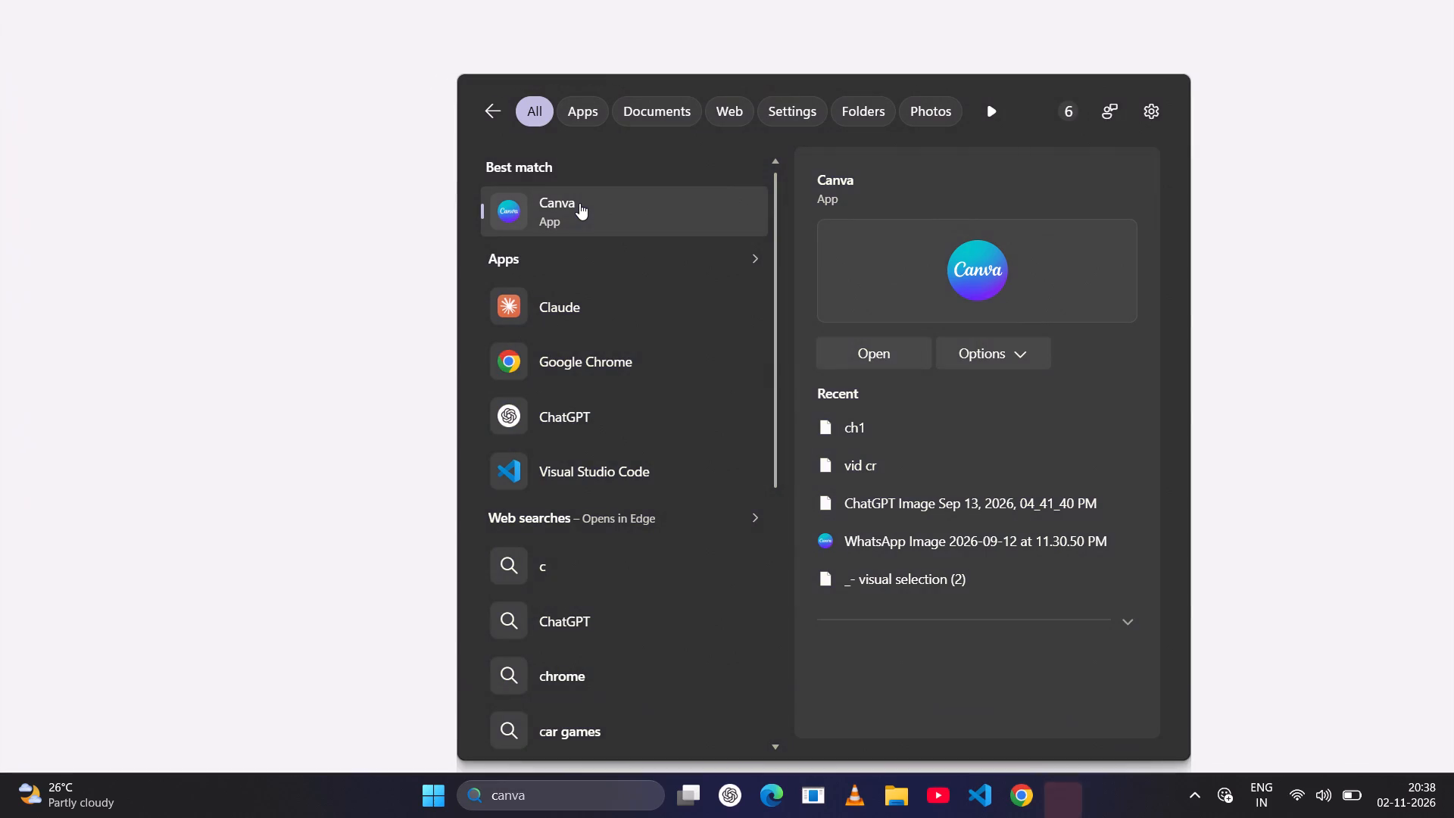
Switch to Canva and bring up the last open untitled design.
click(1278, 140)
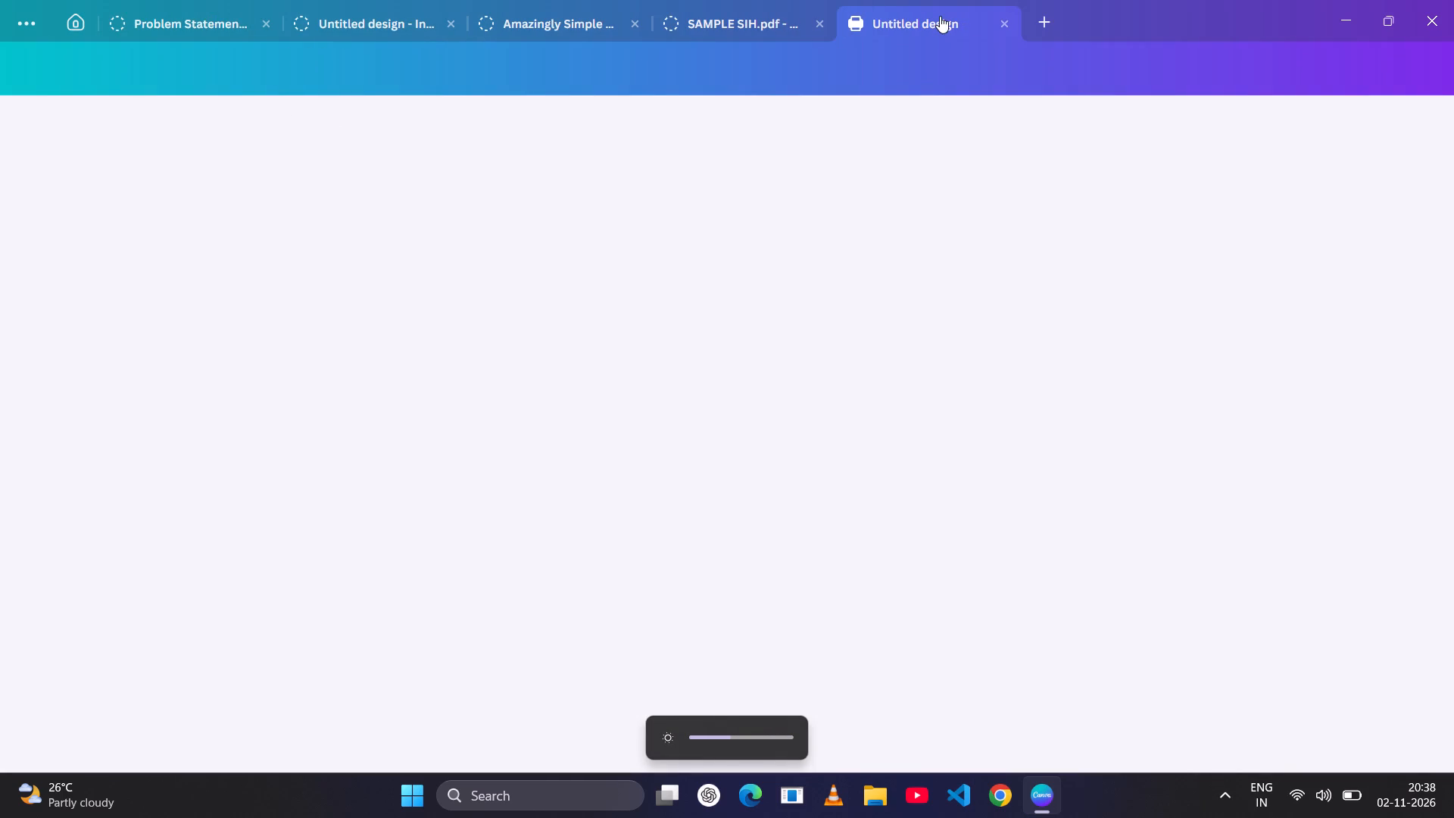
click(940, 16)
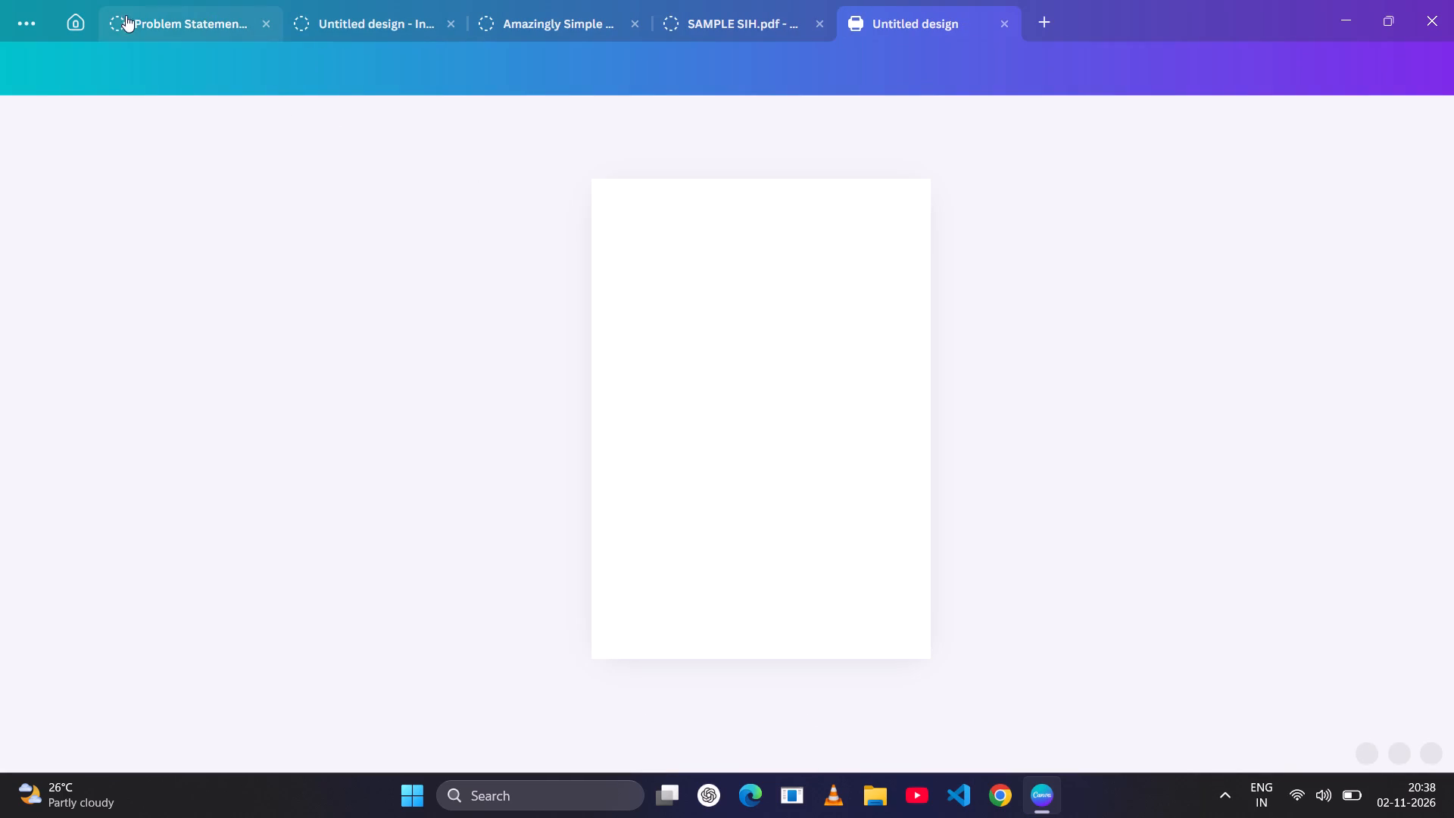
click(287, 171)
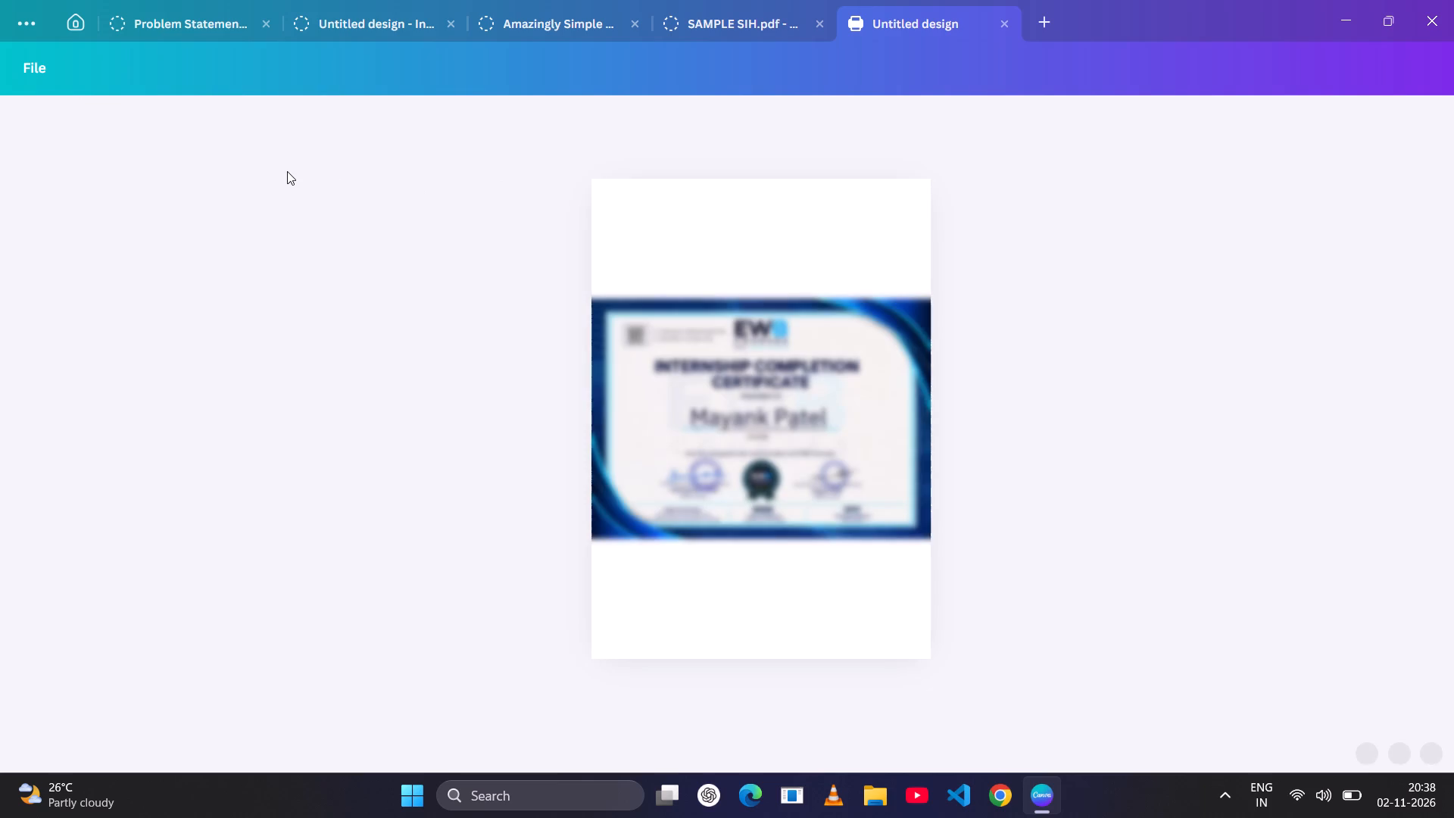
Clear the A4 page by deleting the internship certificate background, recipient name, AI & ML text, certificate ID and date text, and QR code.
click(740, 402)
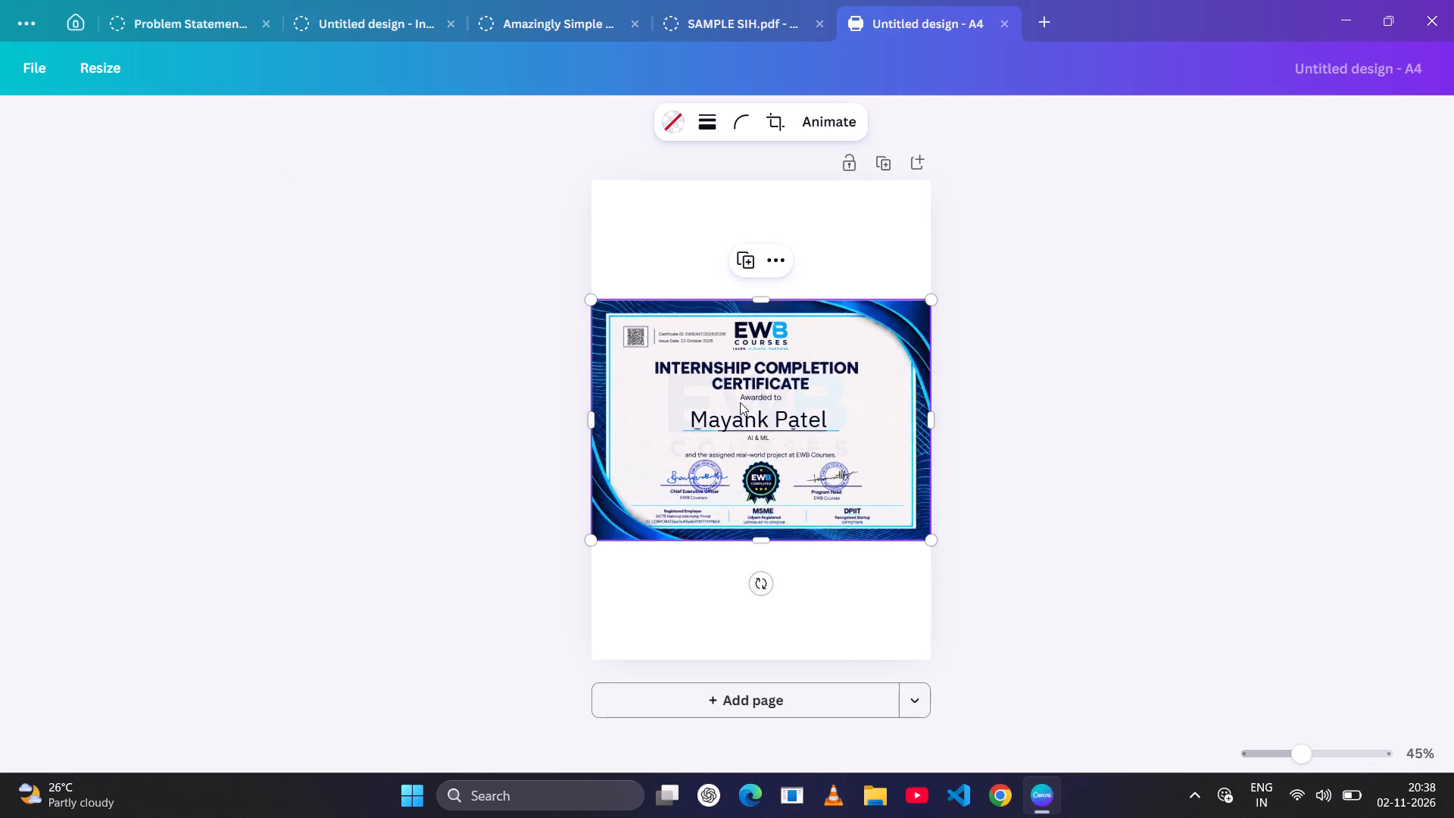
key(BackSpace)
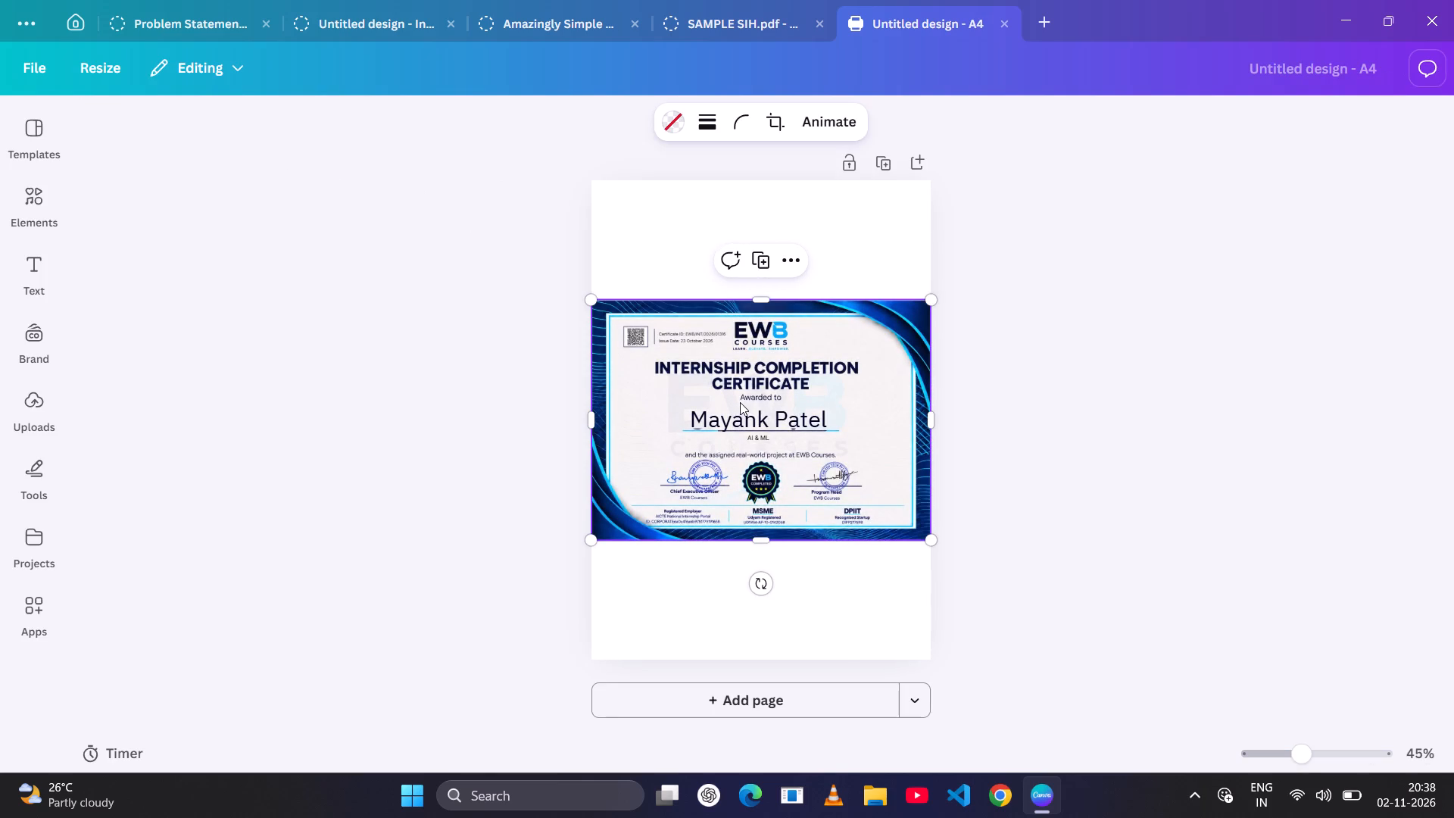
key(BackSpace)
key(BackSpace)
key(BackSpace)
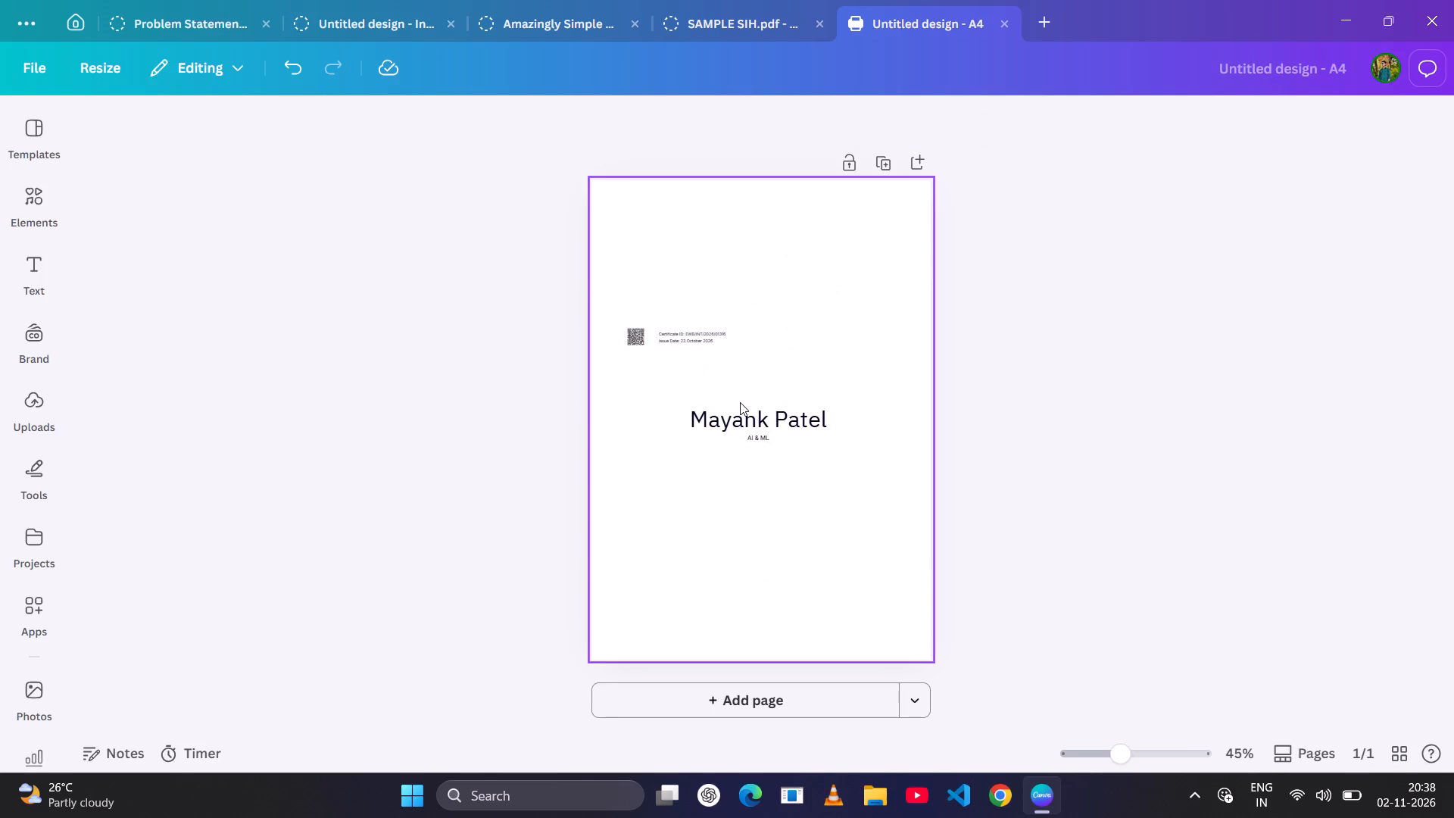
click(741, 410)
key(BackSpace)
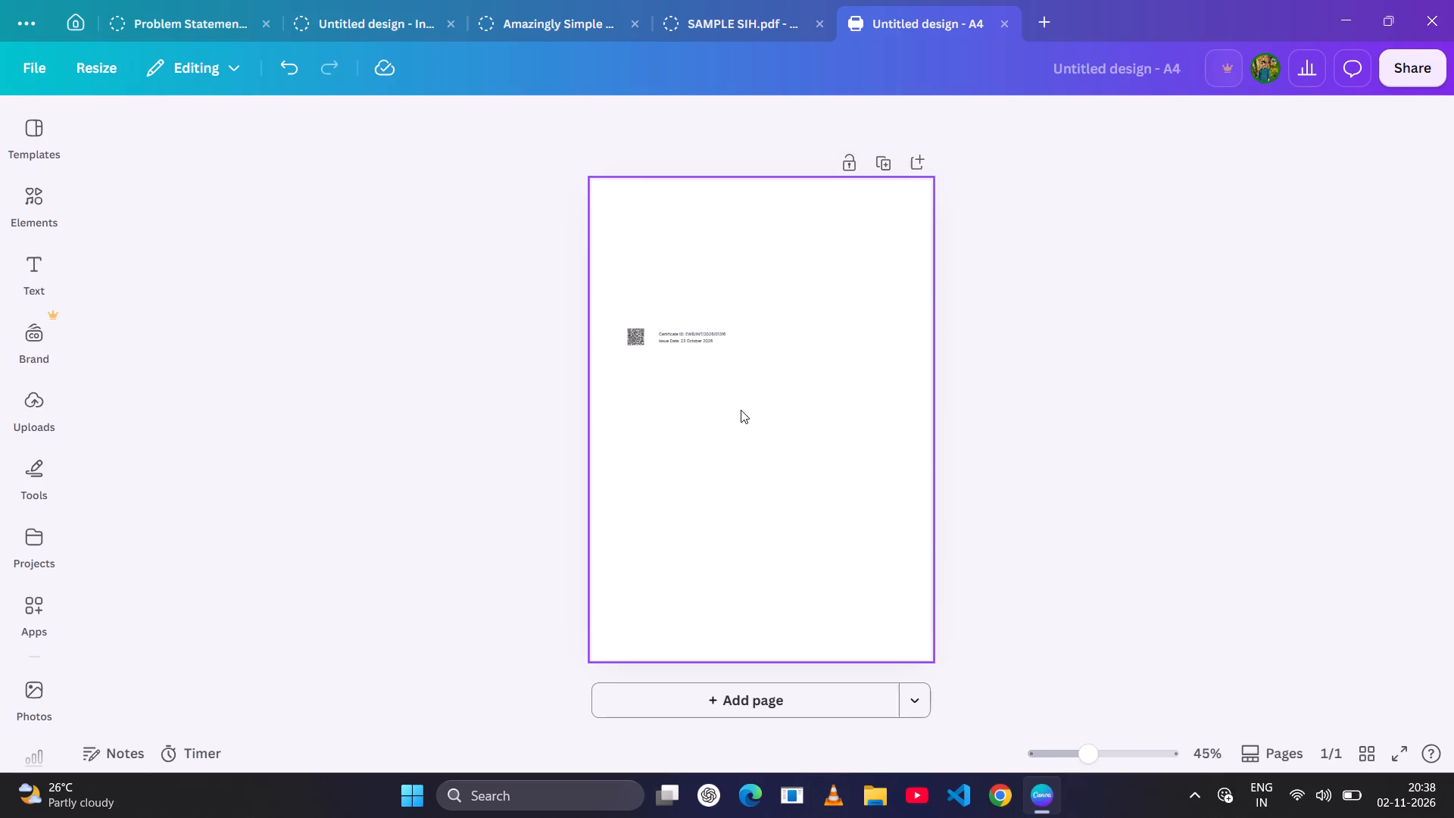
click(687, 333)
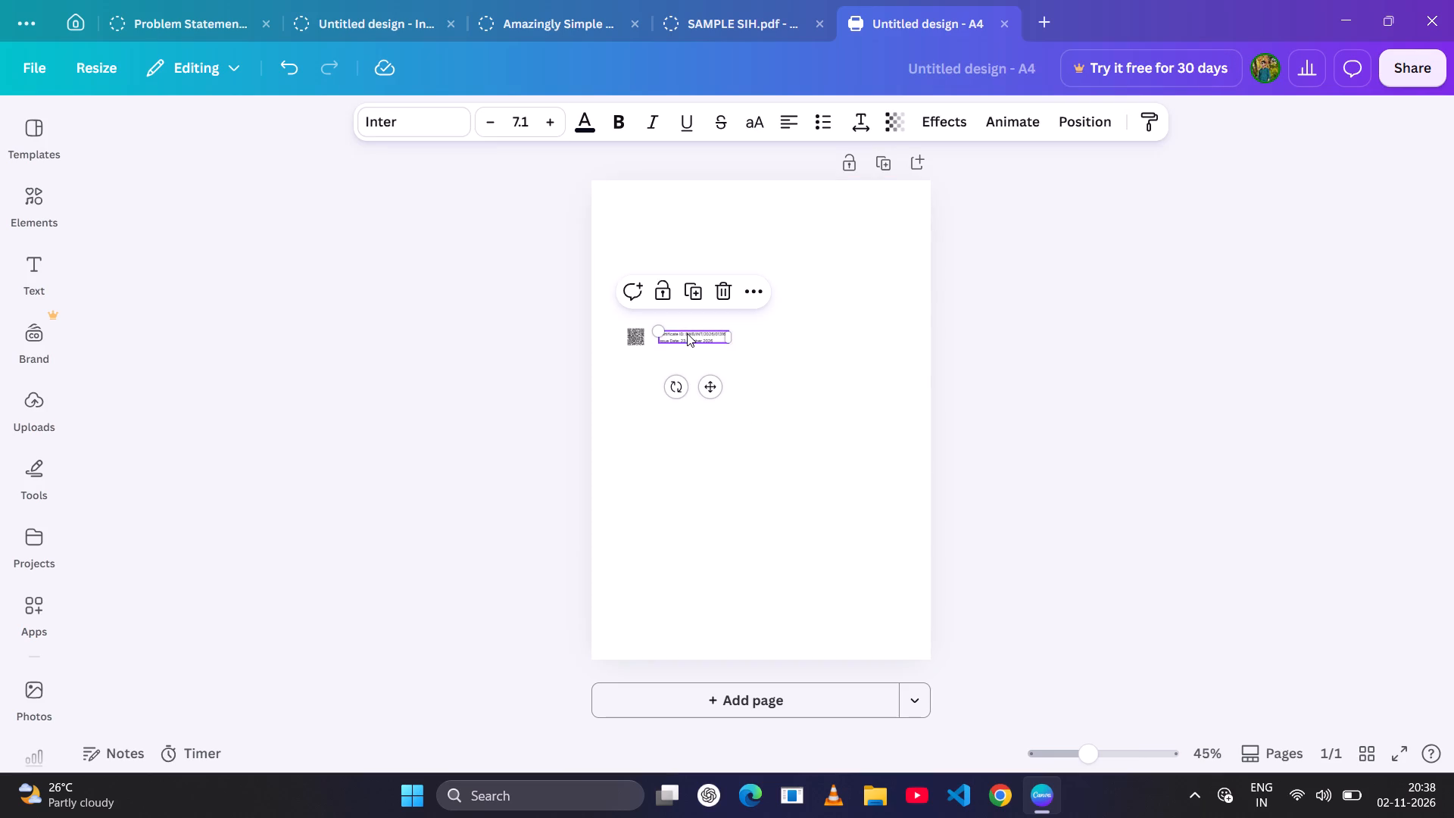
key(BackSpace)
click(642, 337)
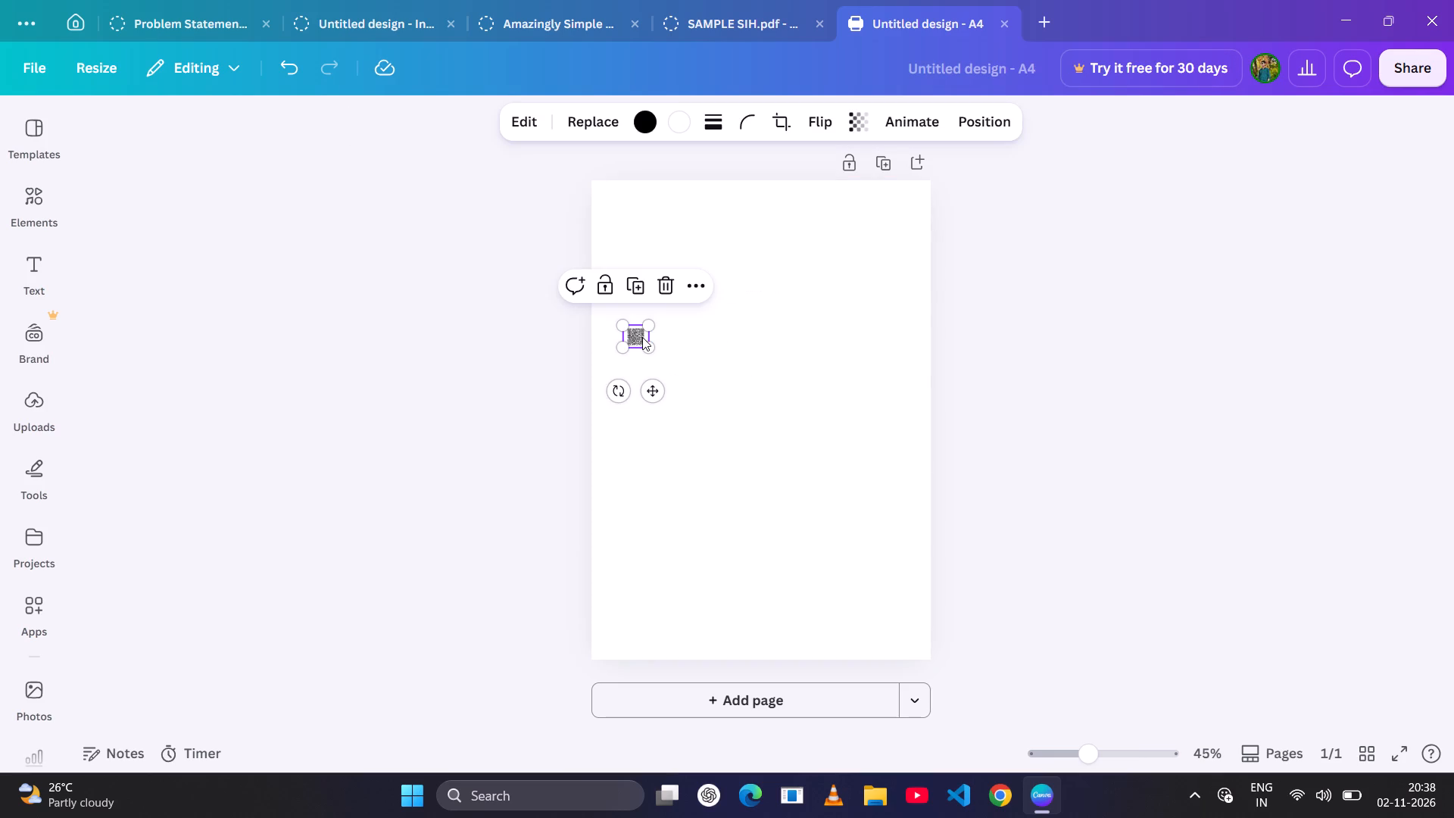
key(BackSpace)
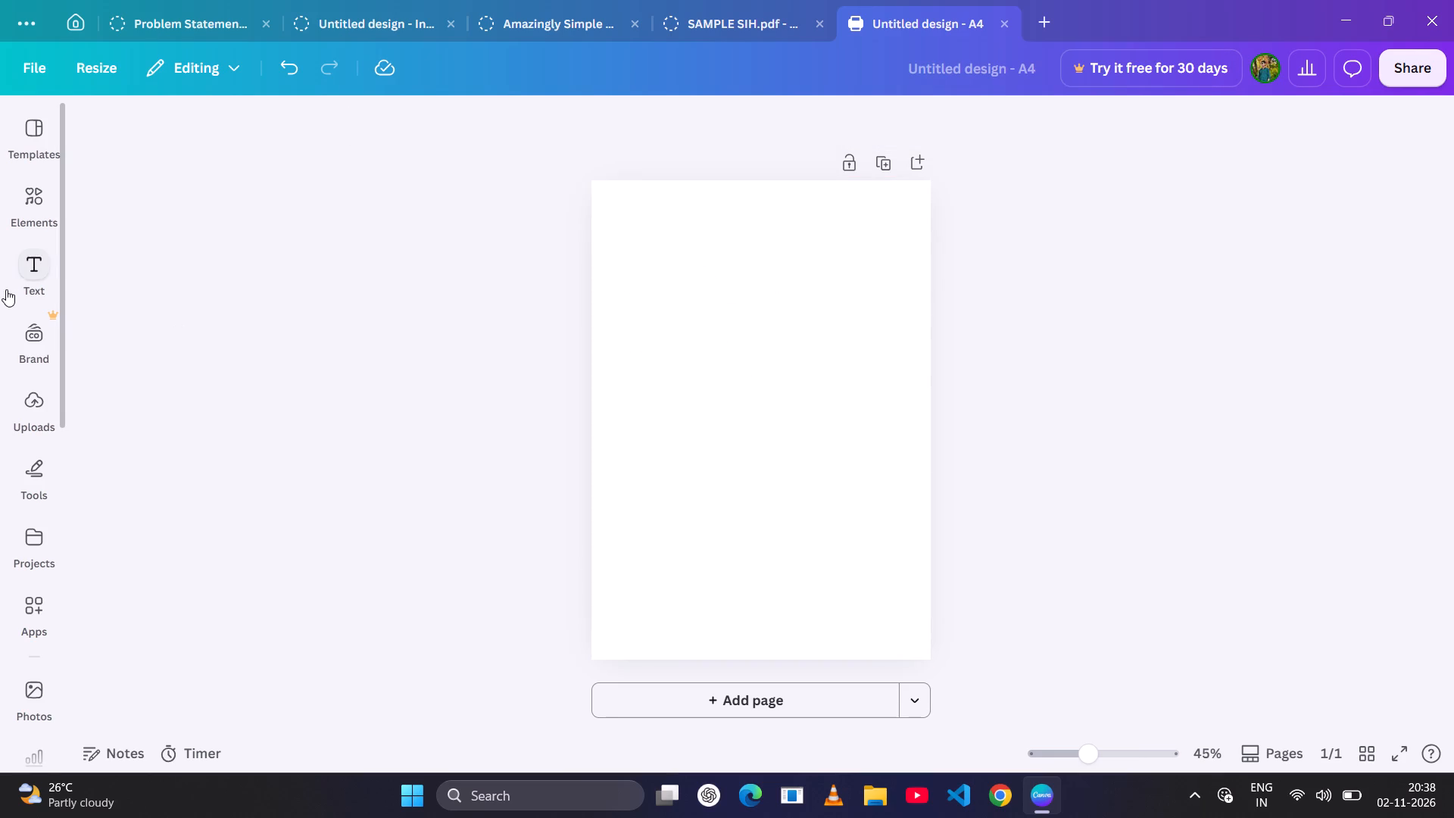
Upload the file "web technologies lab file final" from the Desktop folder to the design's uploads.
click(23, 392)
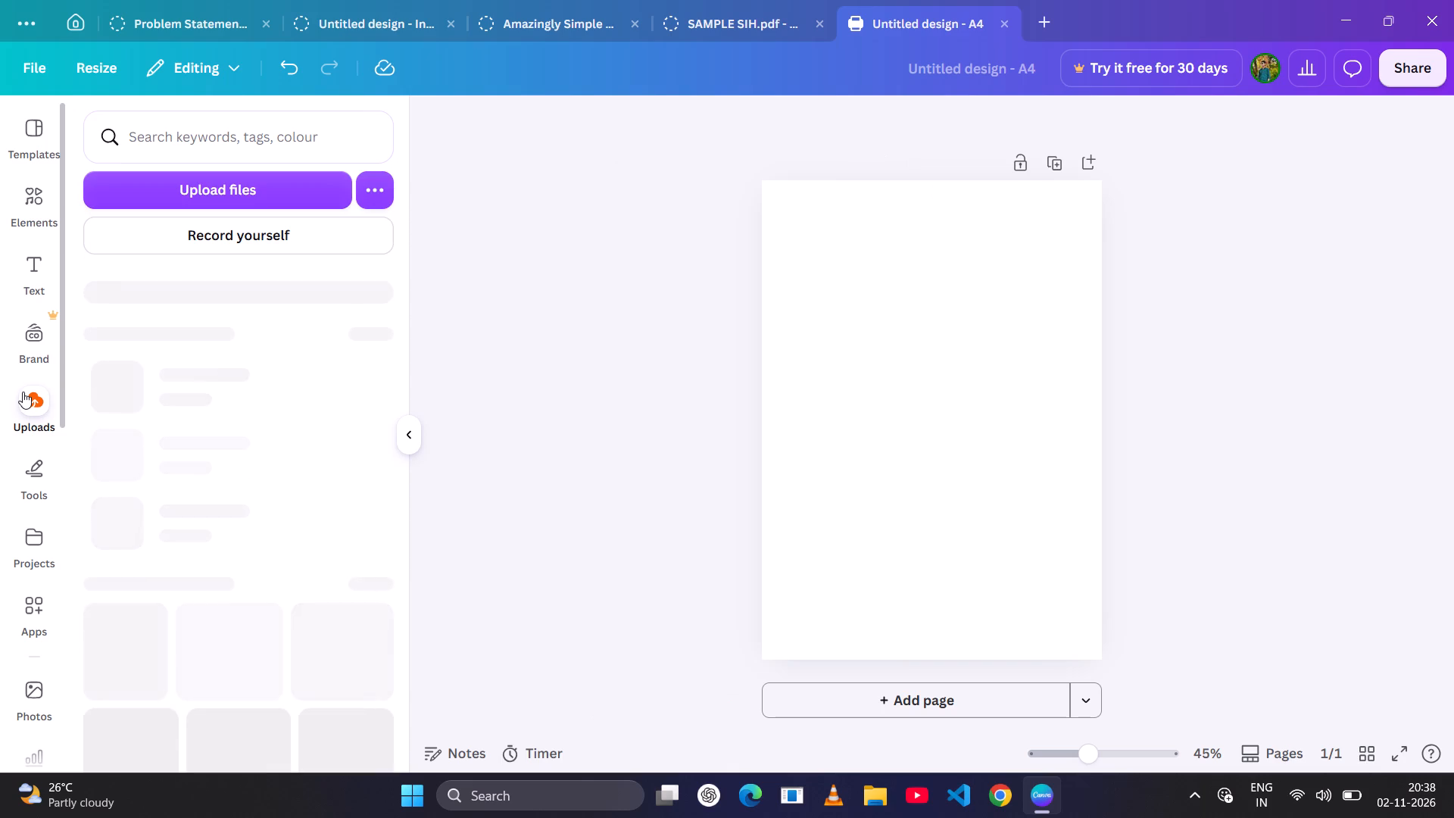
click(203, 187)
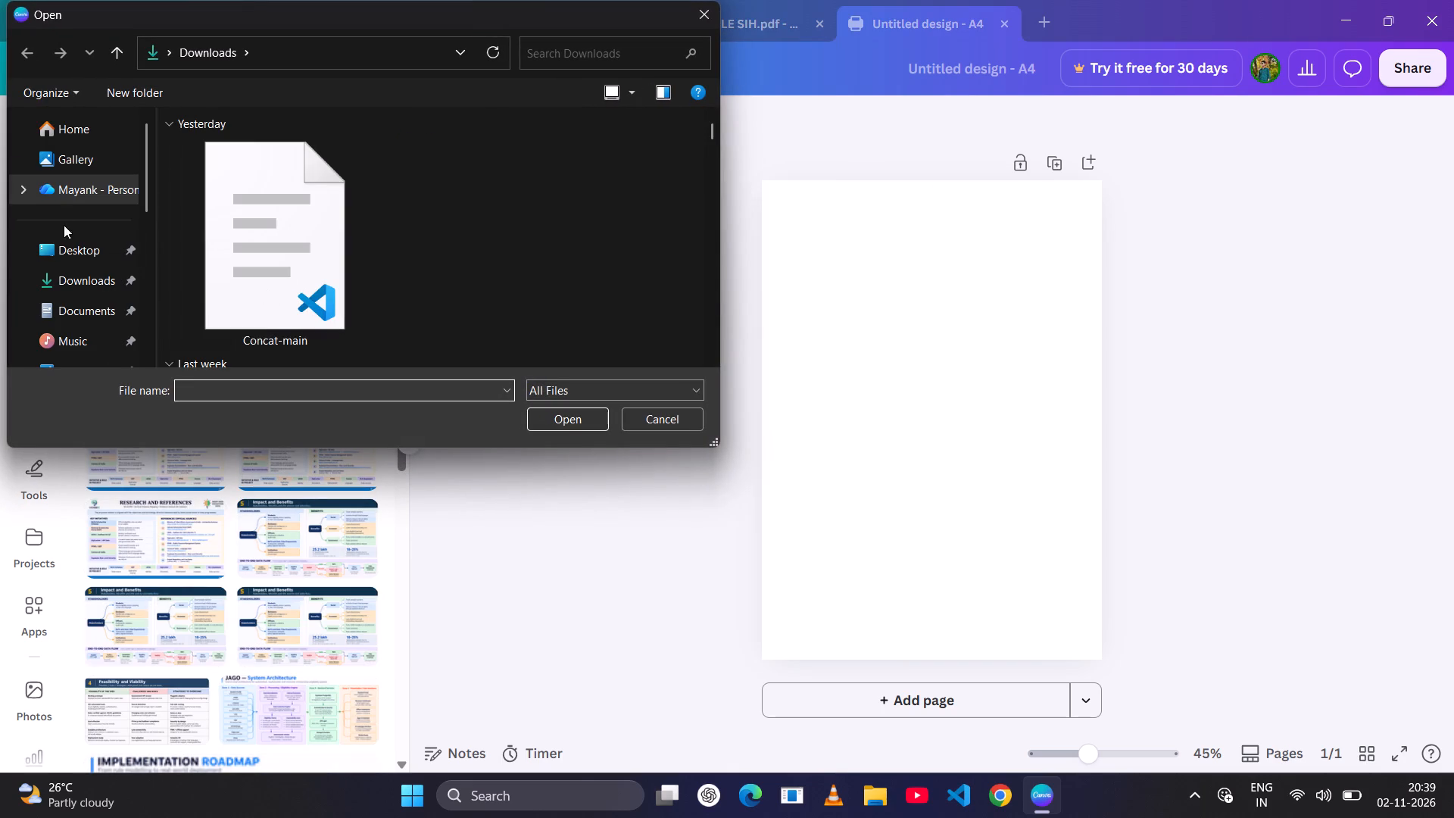
click(81, 258)
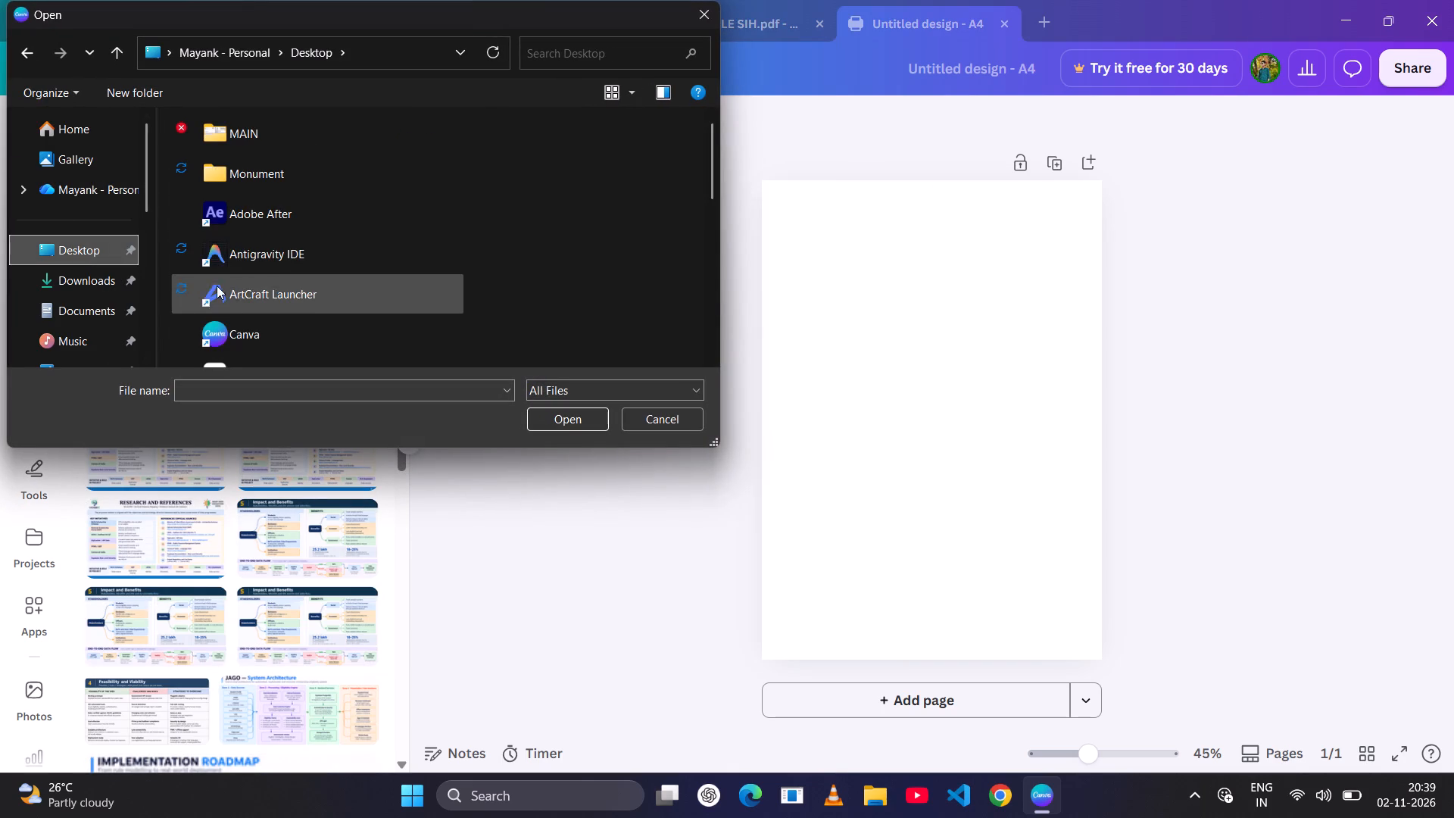
scroll(242, 326, down, 6)
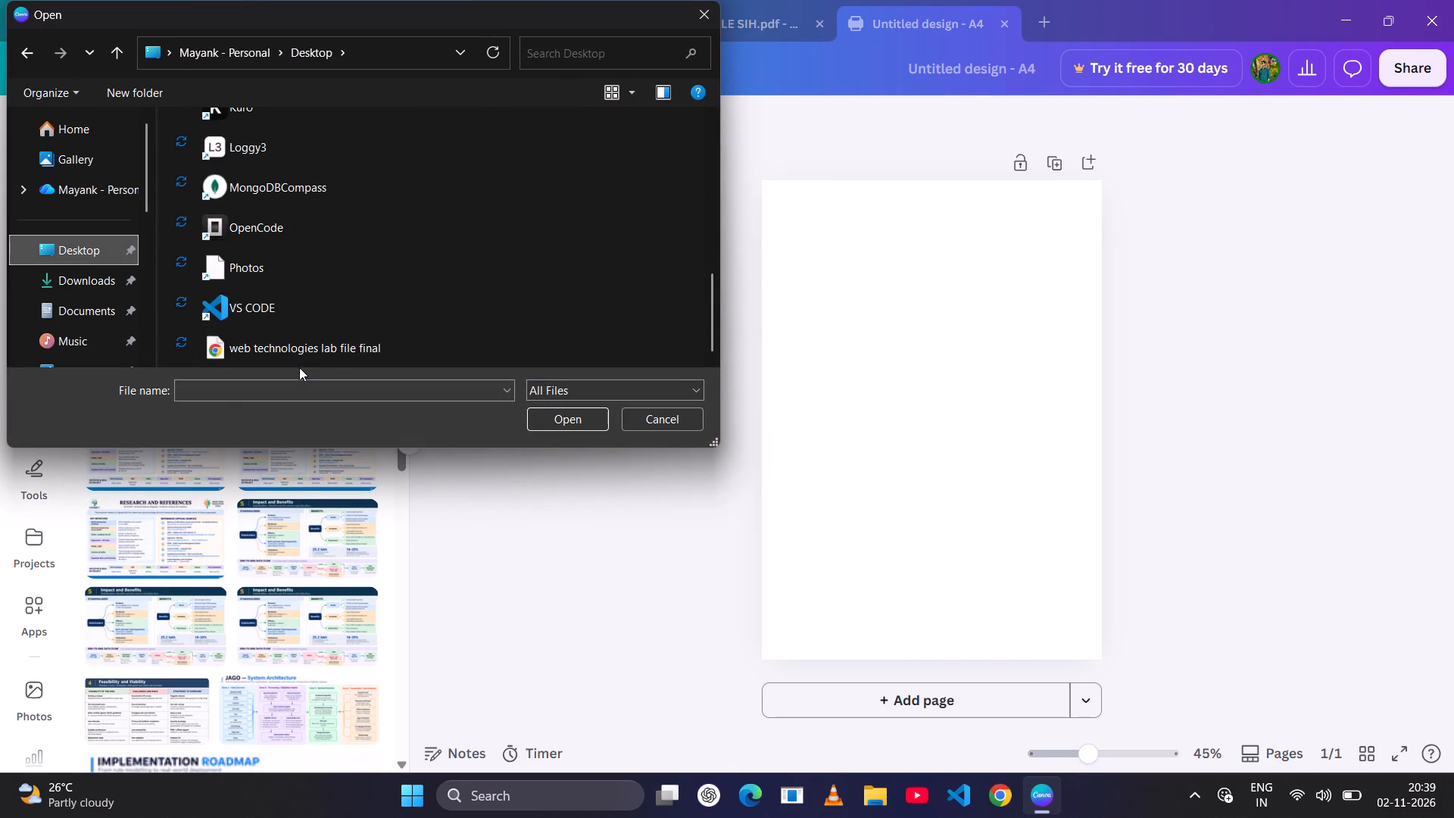
scroll(304, 343, down, 4)
click(307, 330)
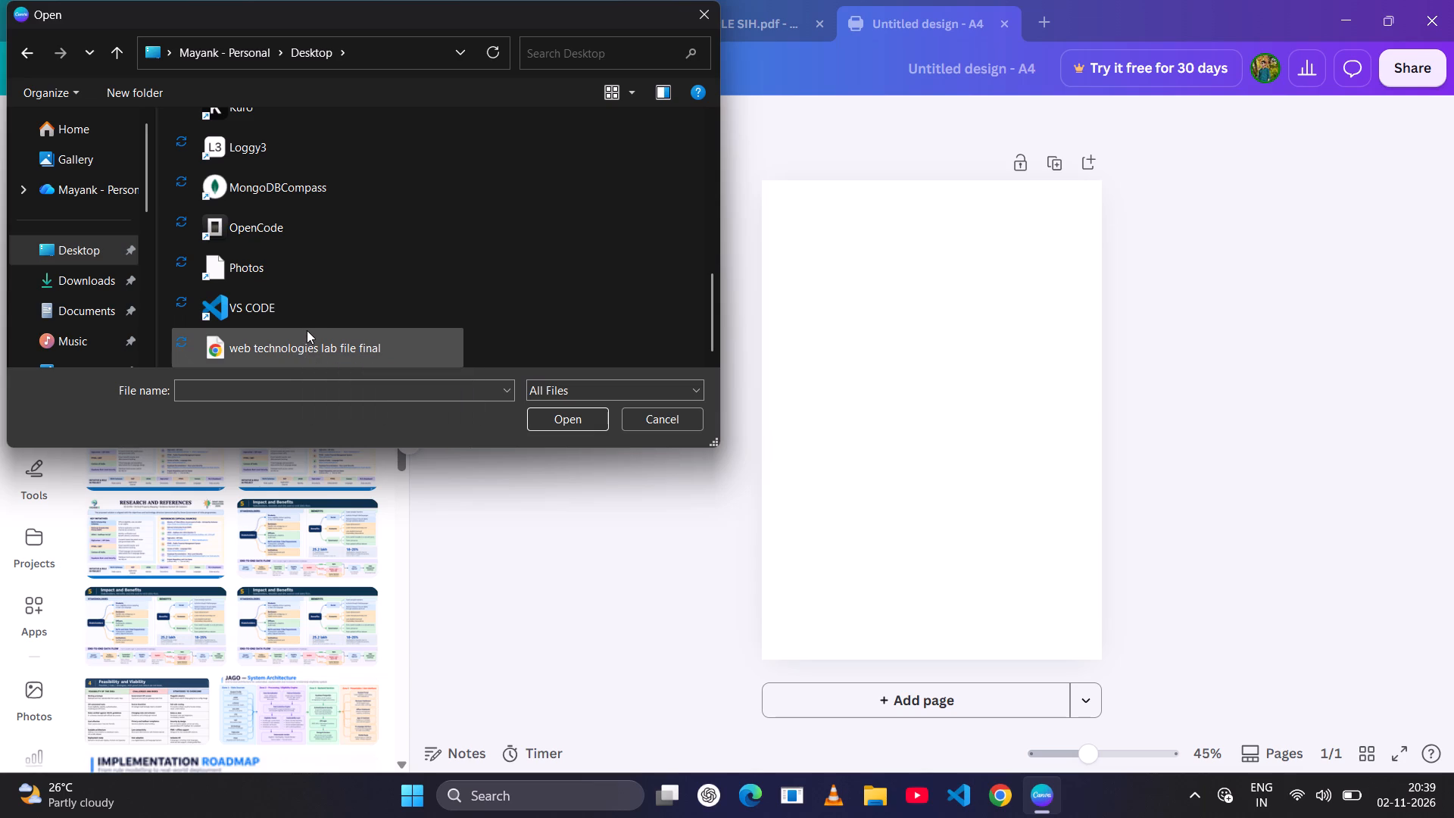
scroll(307, 330, down, 6)
scroll(307, 330, up, 6)
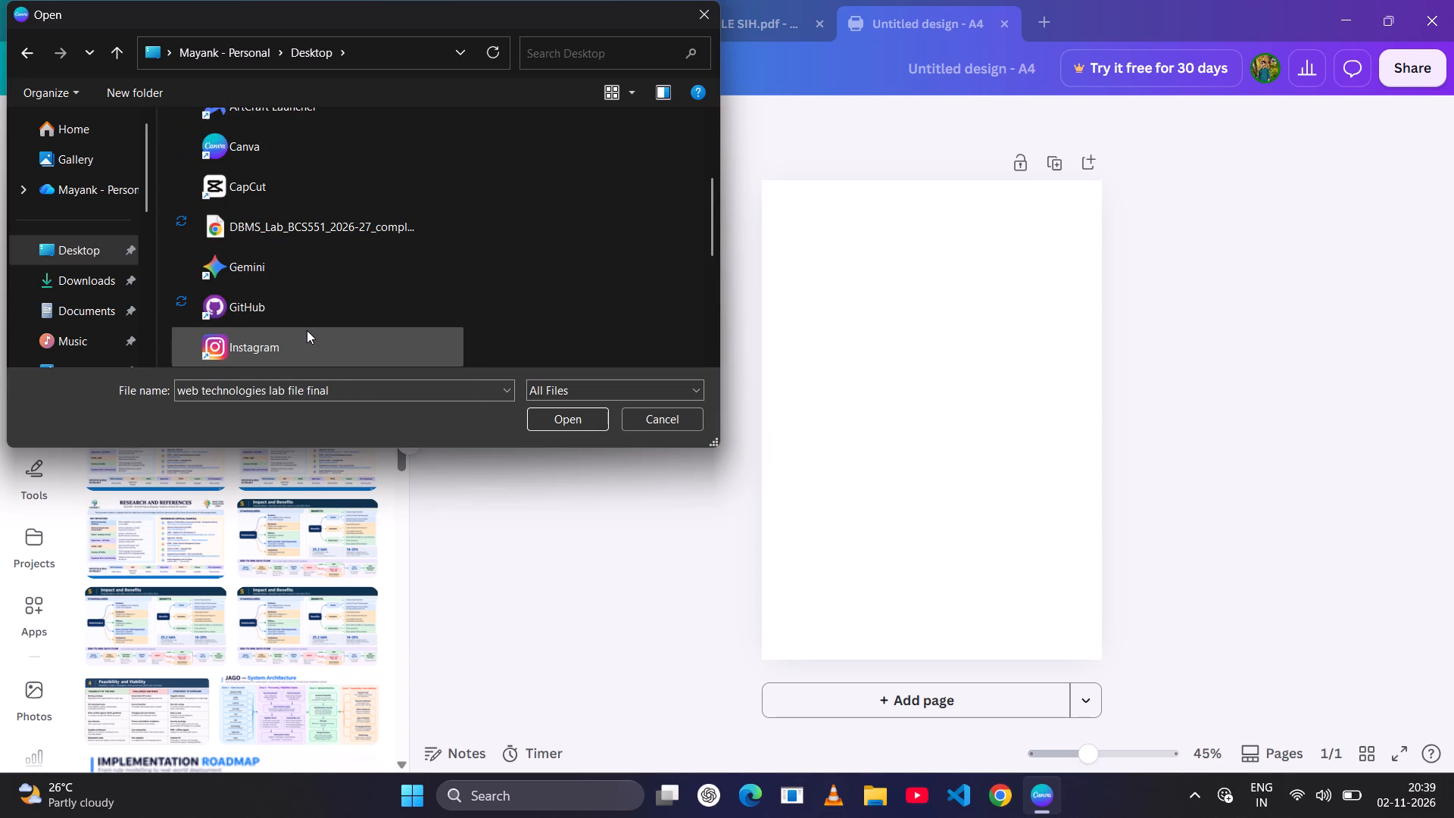
scroll(307, 330, down, 5)
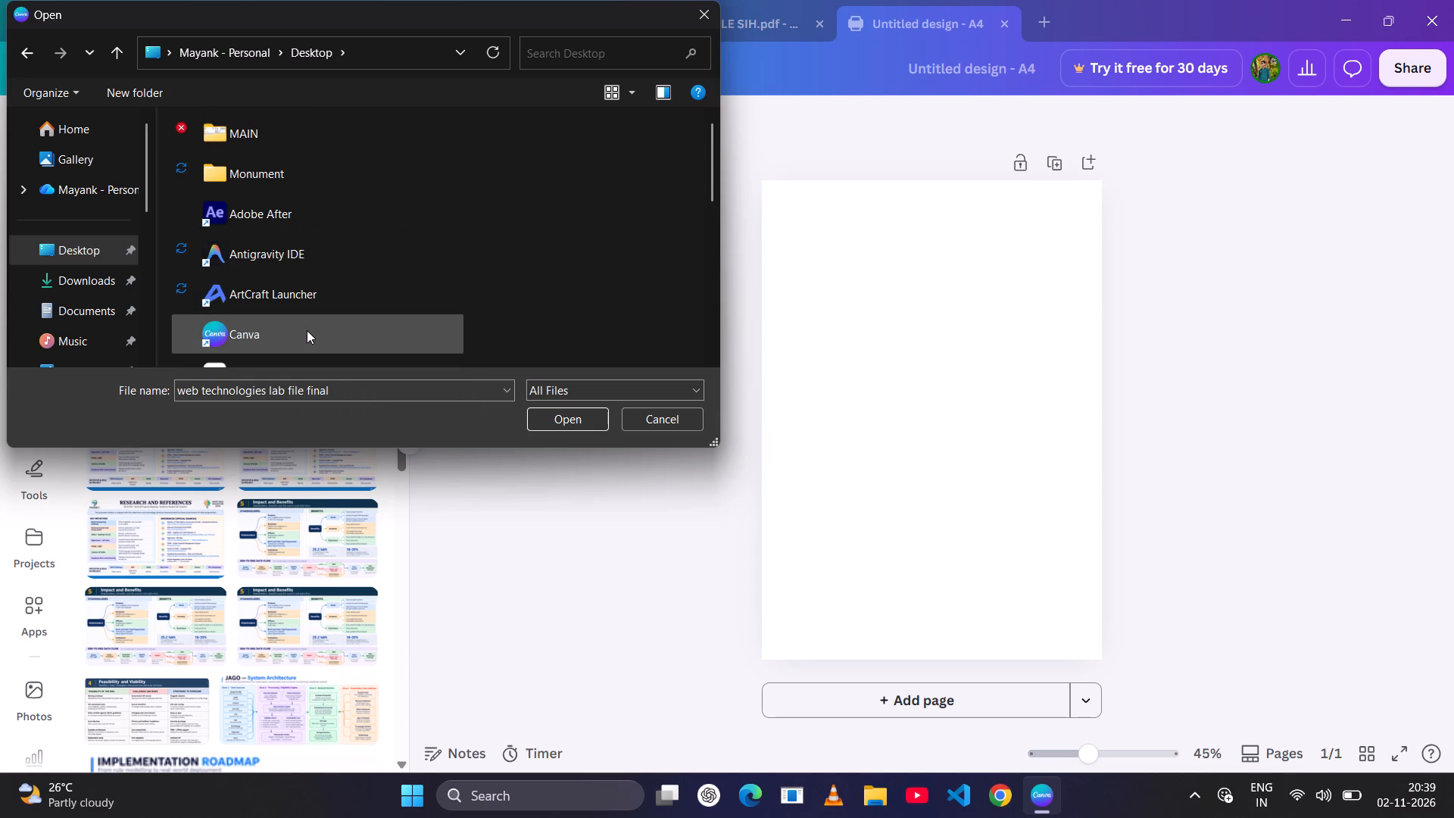
scroll(307, 330, down, 2)
click(581, 416)
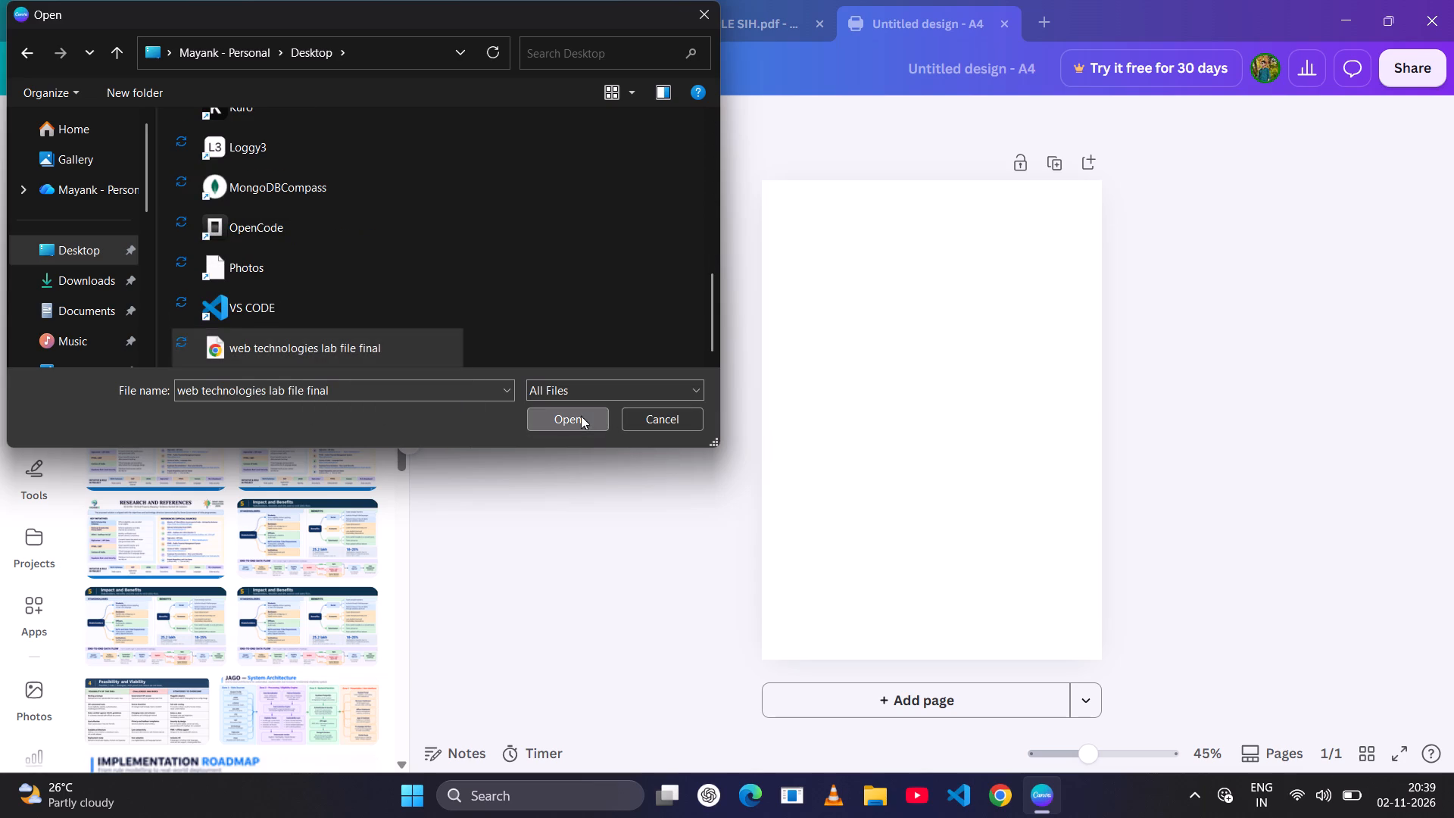
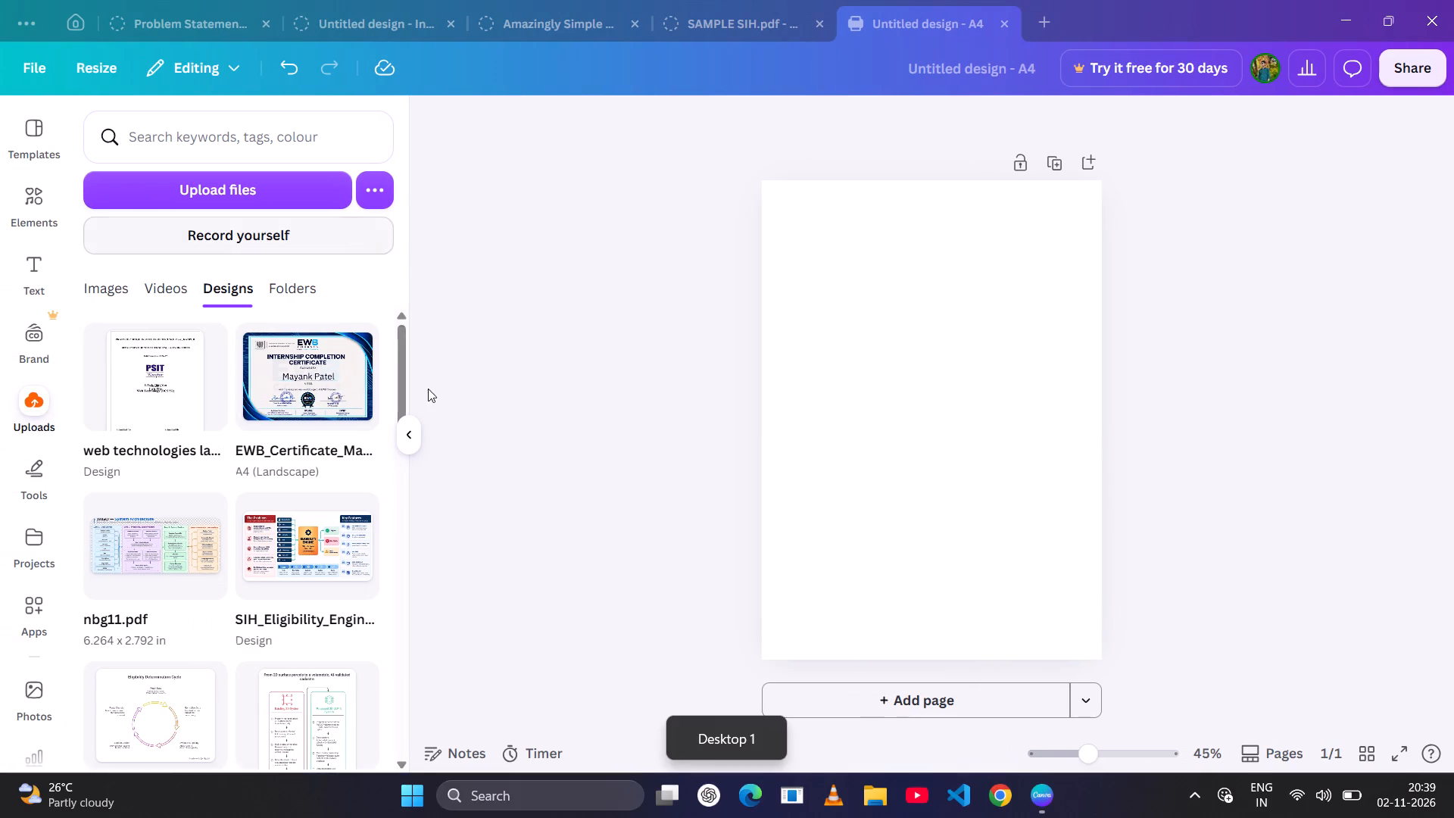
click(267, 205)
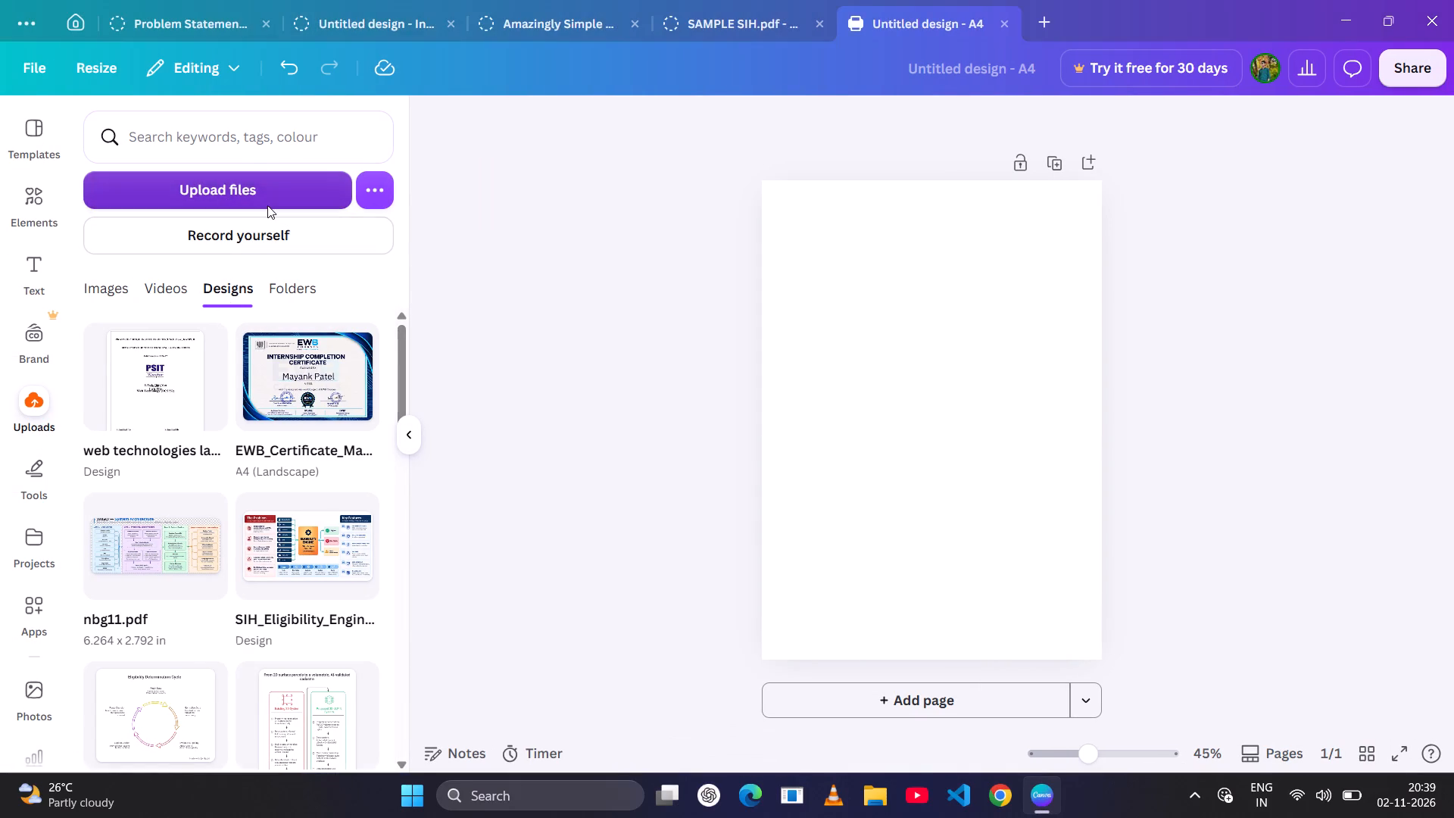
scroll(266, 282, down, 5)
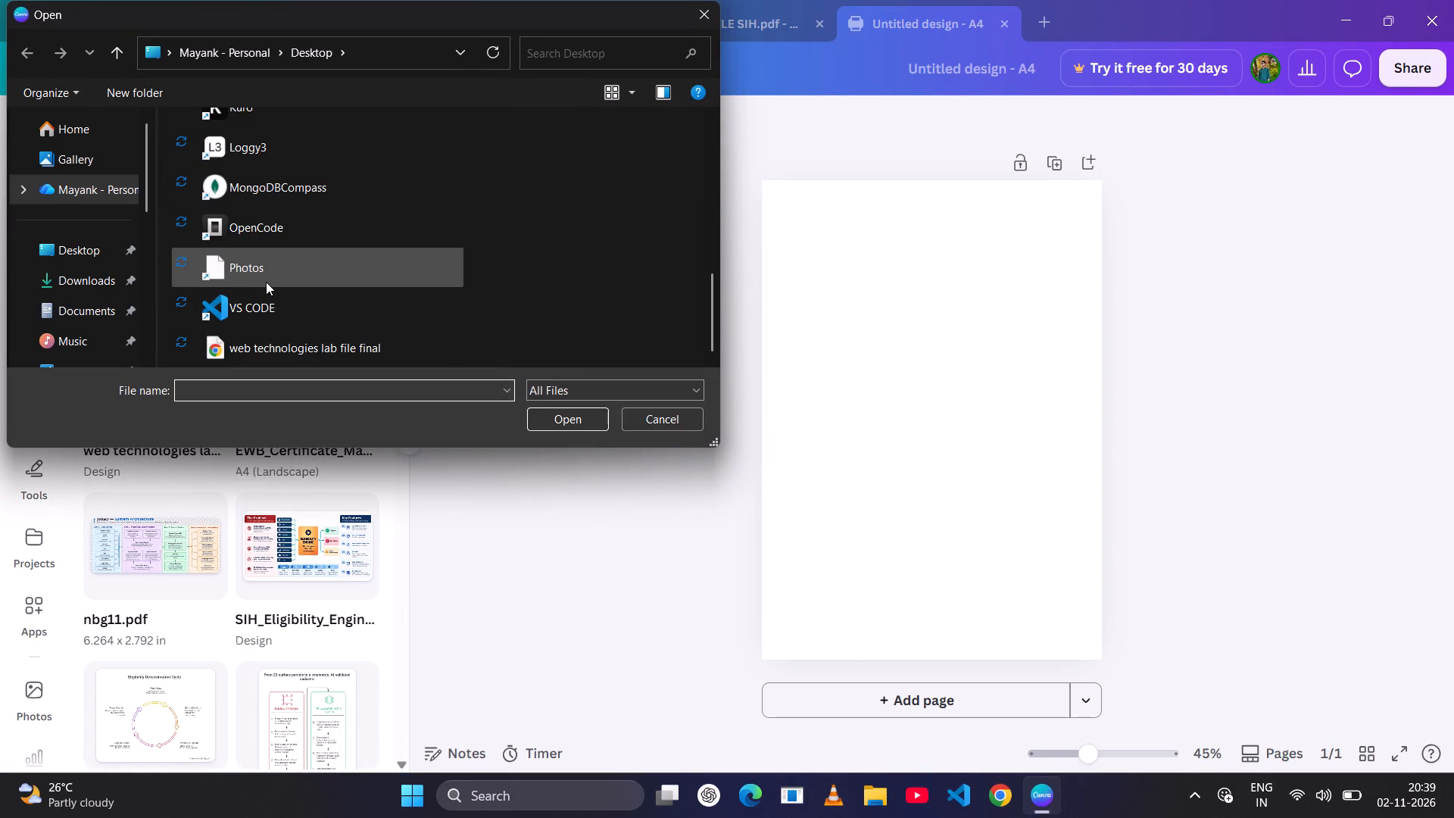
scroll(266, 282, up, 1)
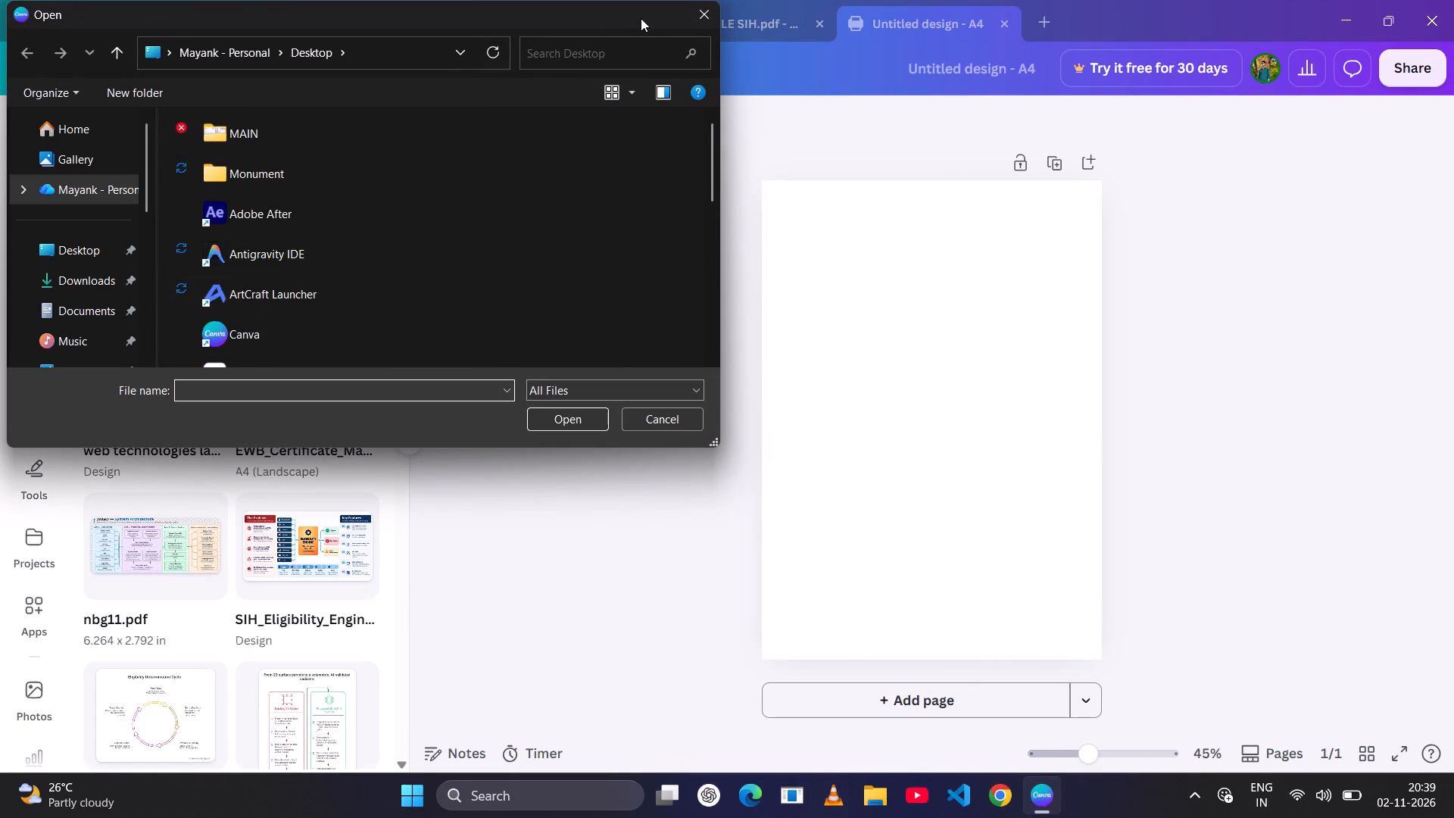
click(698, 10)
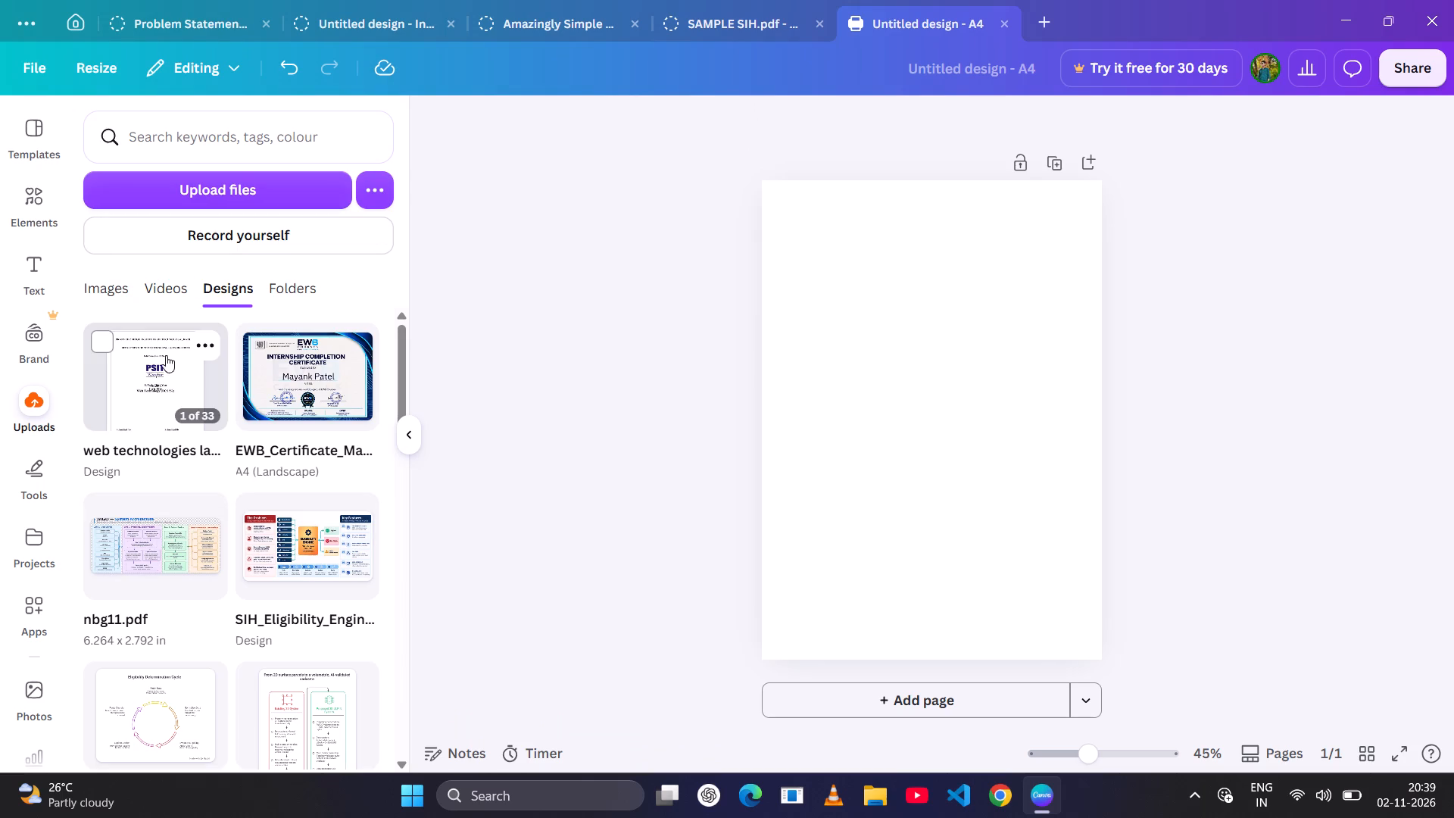
Open the uploaded web technologies lab file and apply its first page, the PSIT cover, to the blank A4 page.
click(167, 357)
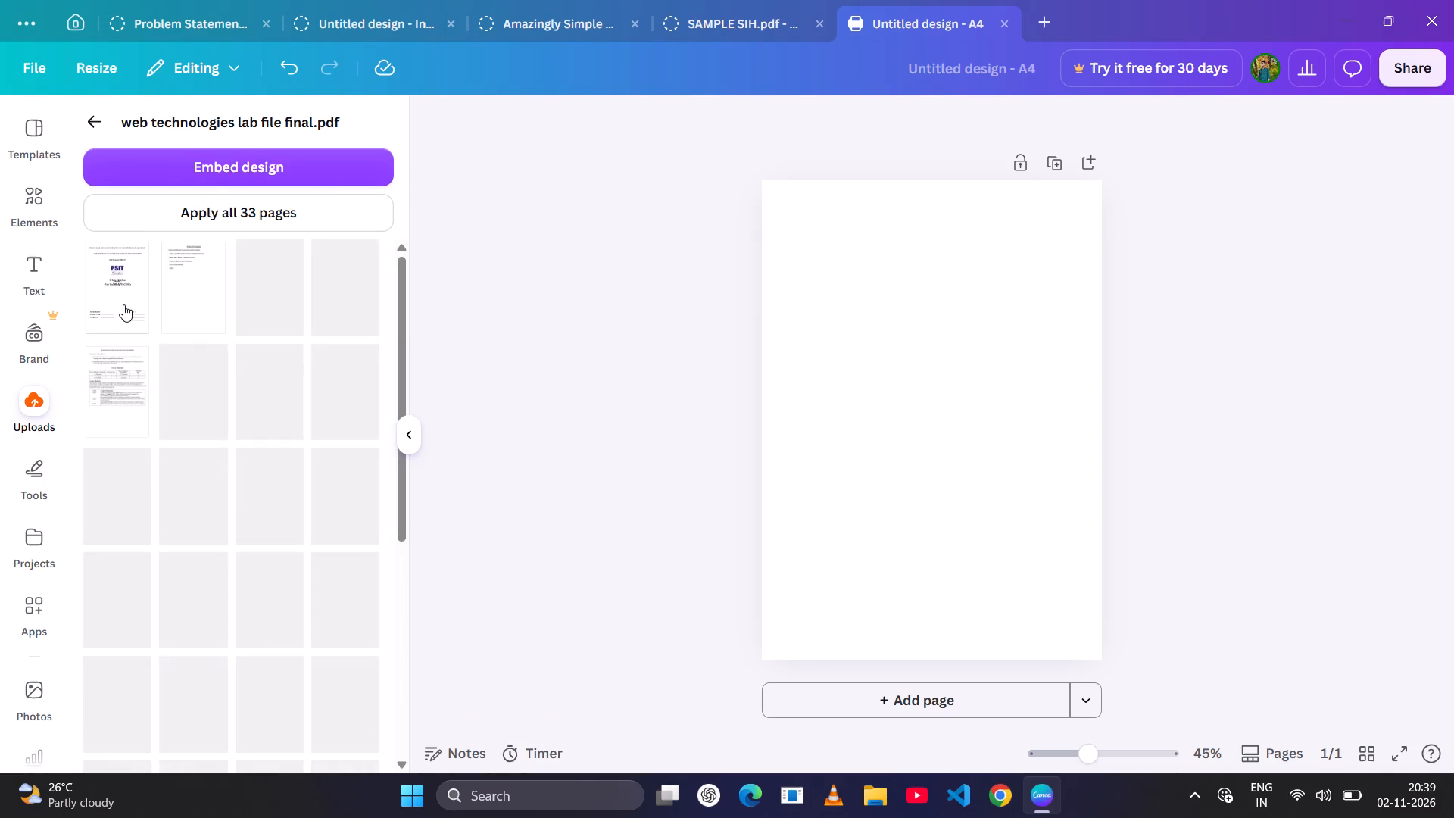
drag(127, 307, 983, 439)
click(126, 283)
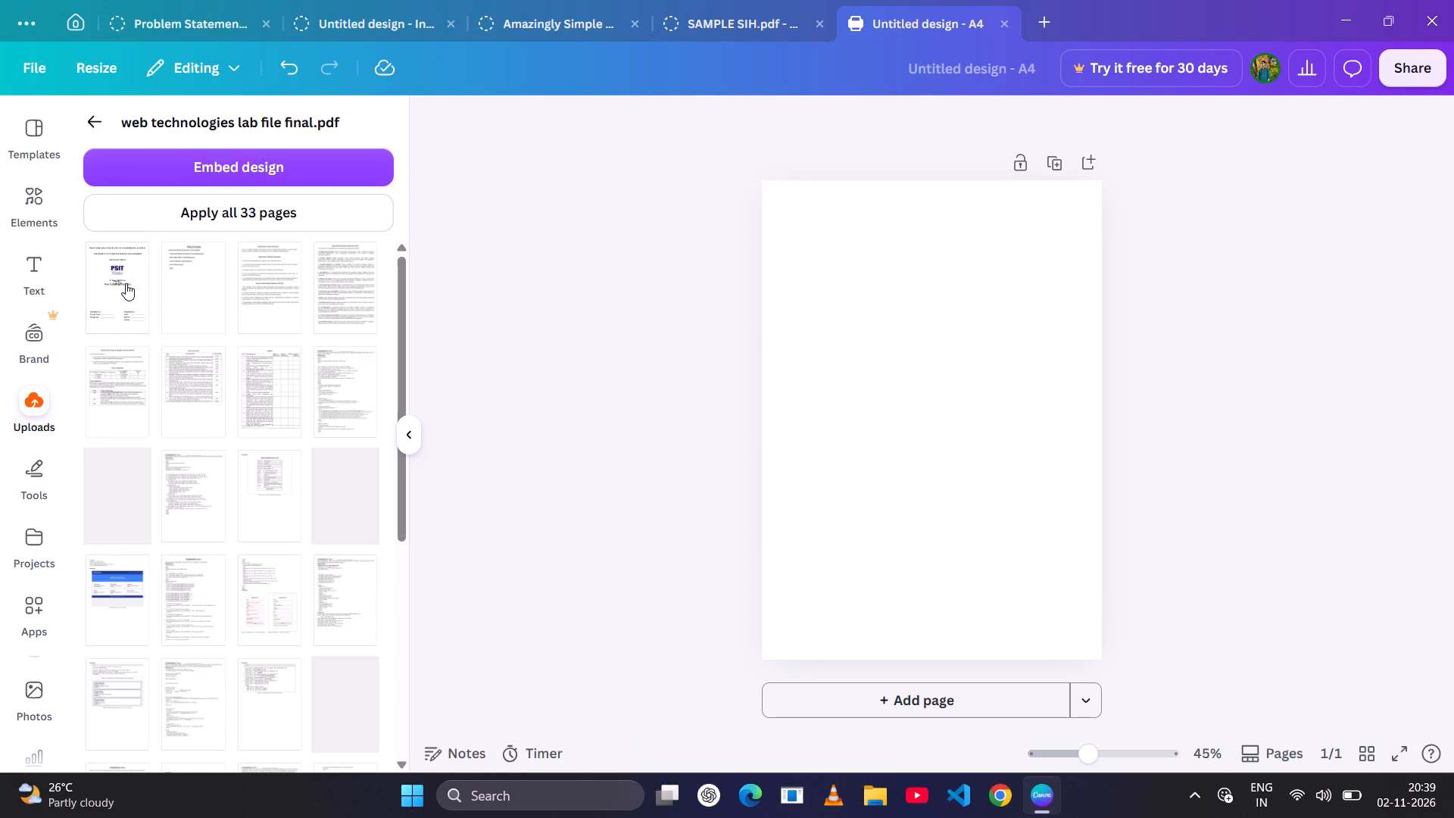
double_click(126, 283)
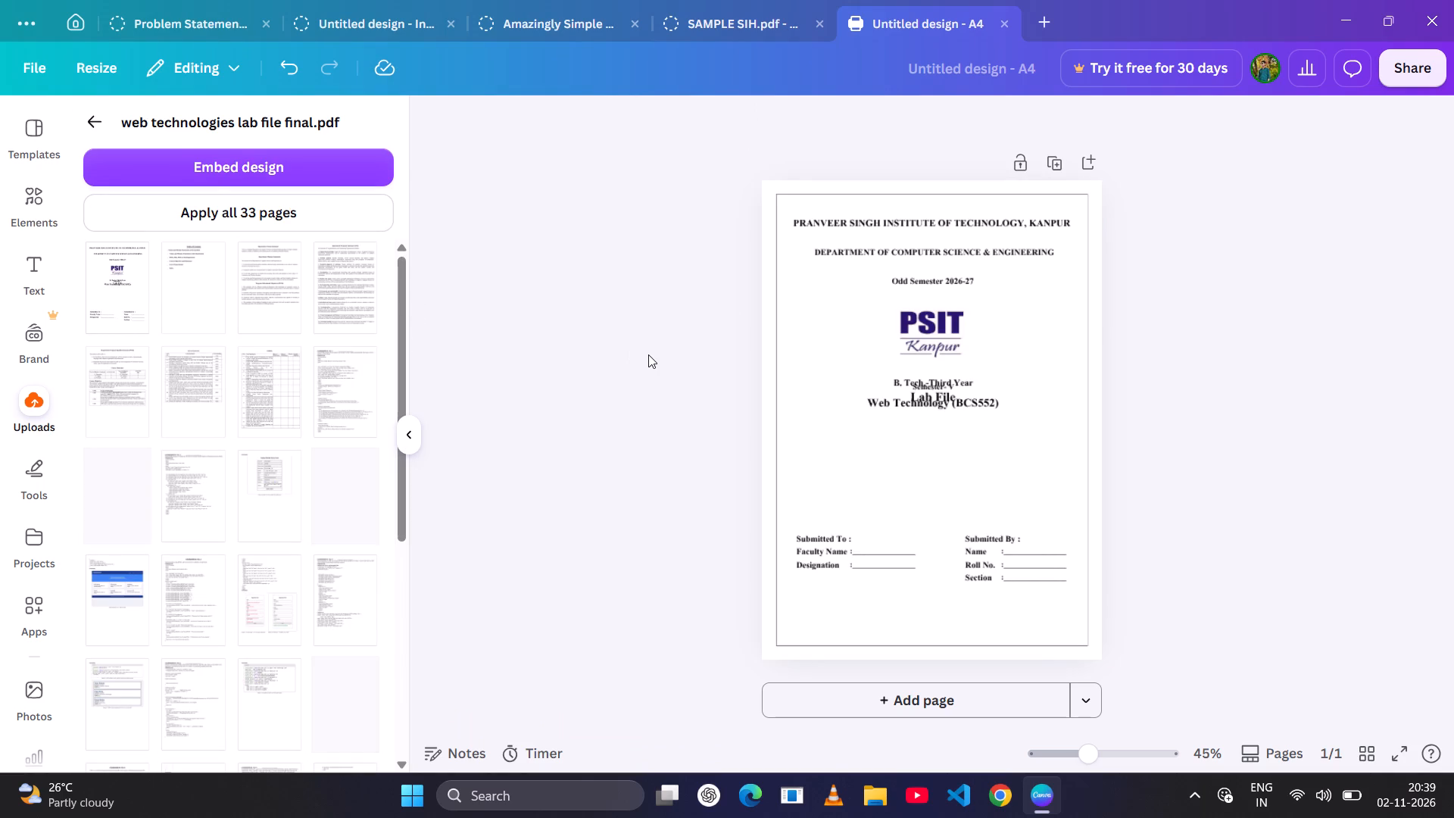
click(648, 354)
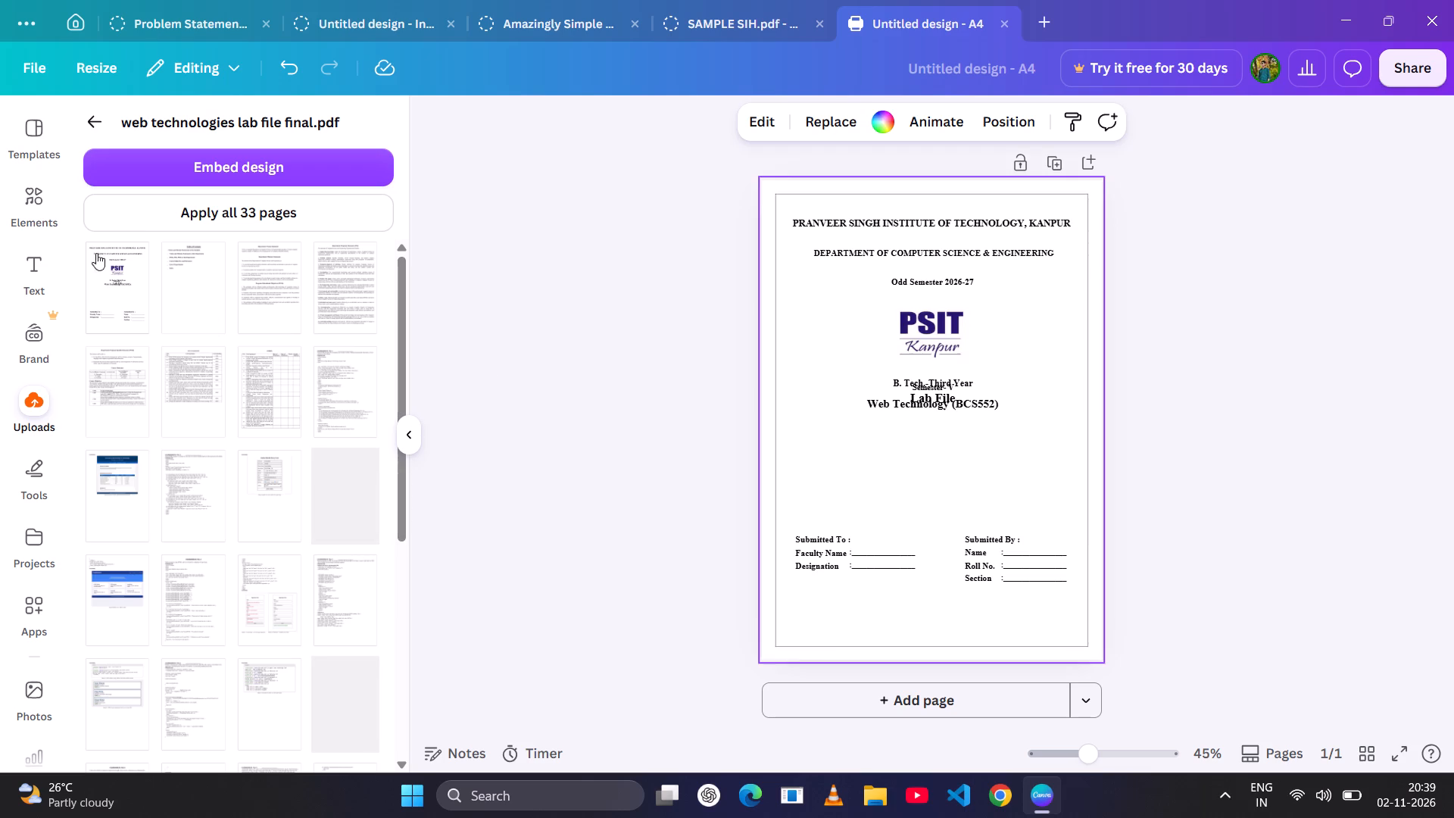
click(704, 323)
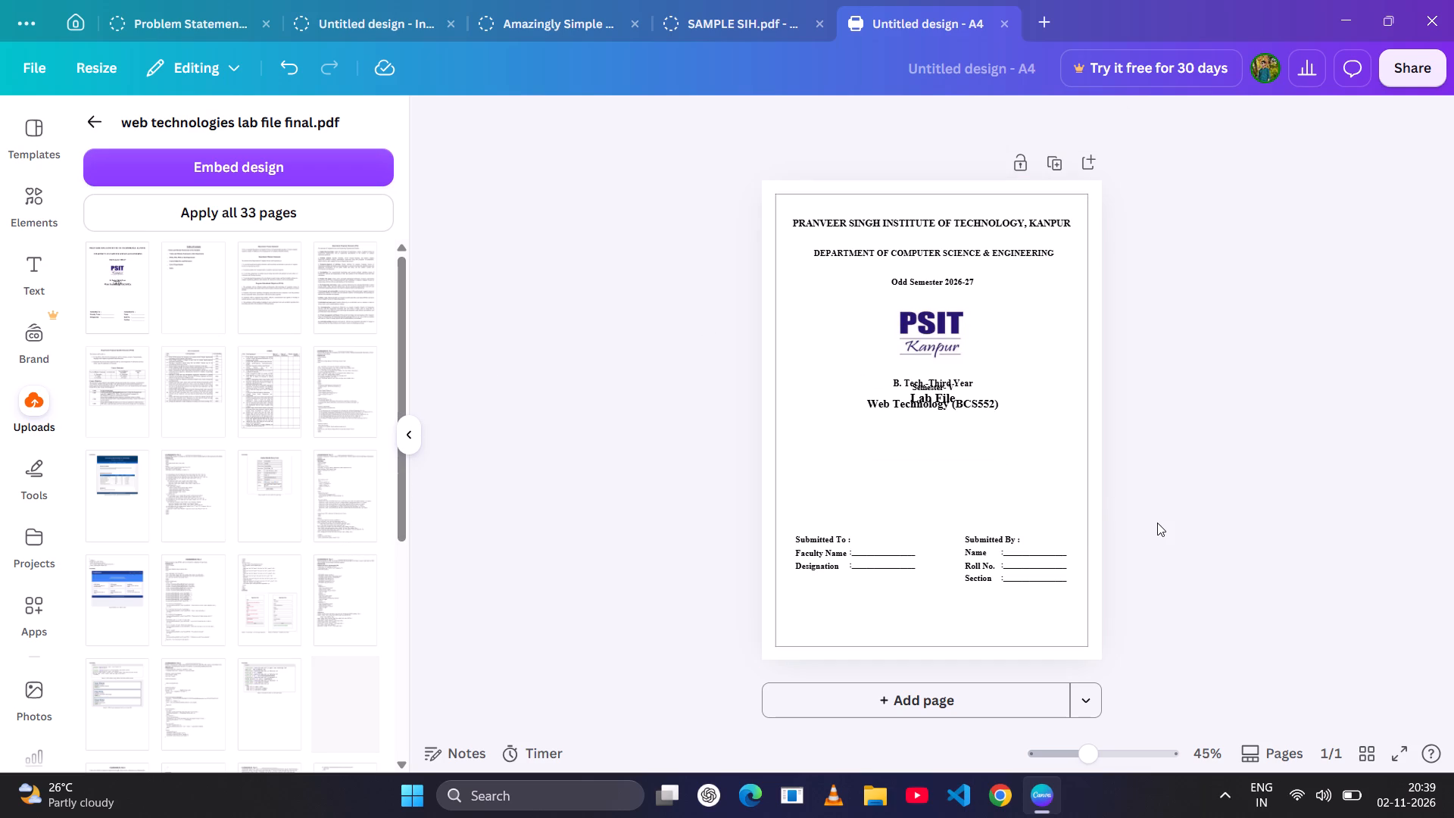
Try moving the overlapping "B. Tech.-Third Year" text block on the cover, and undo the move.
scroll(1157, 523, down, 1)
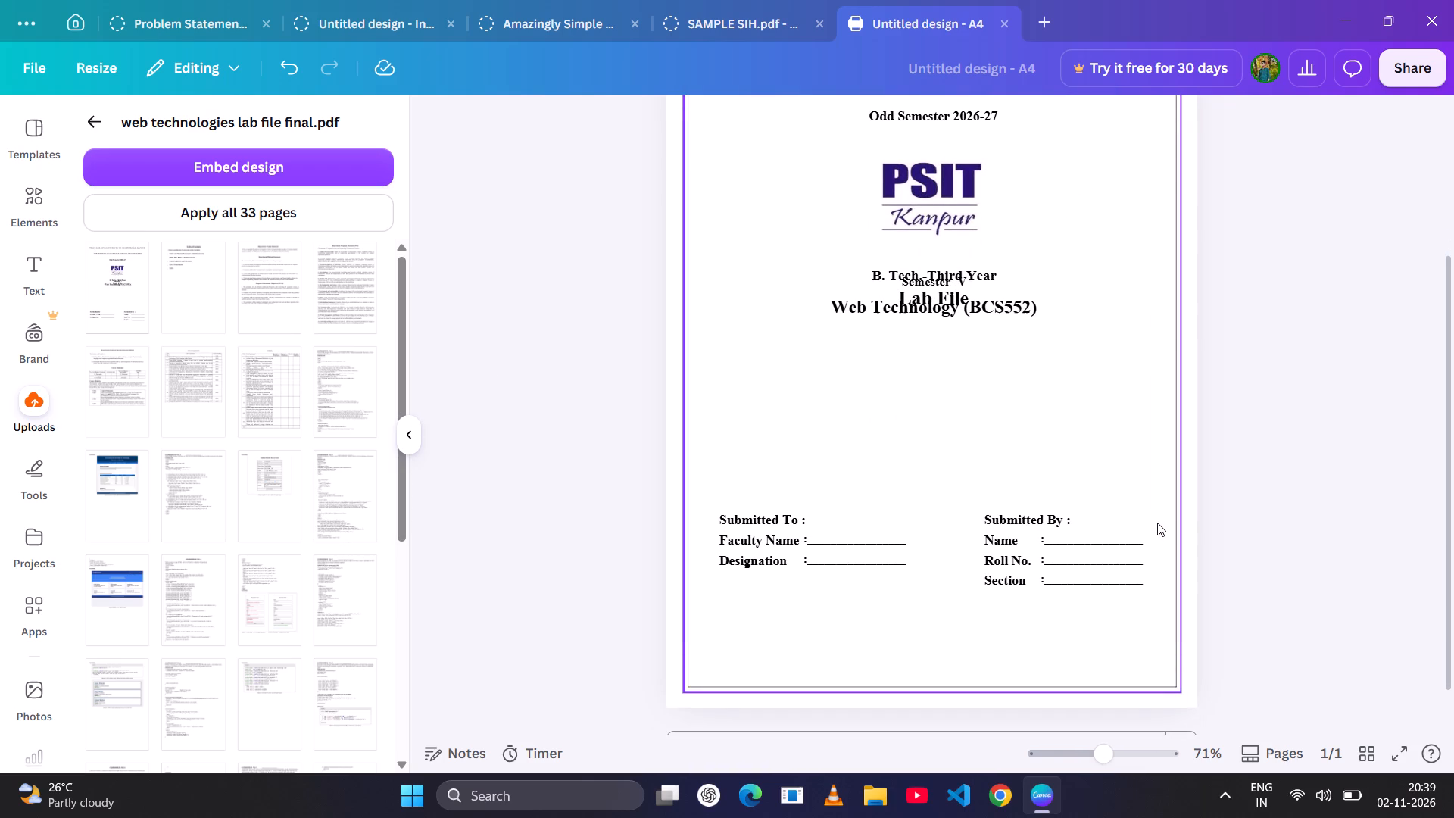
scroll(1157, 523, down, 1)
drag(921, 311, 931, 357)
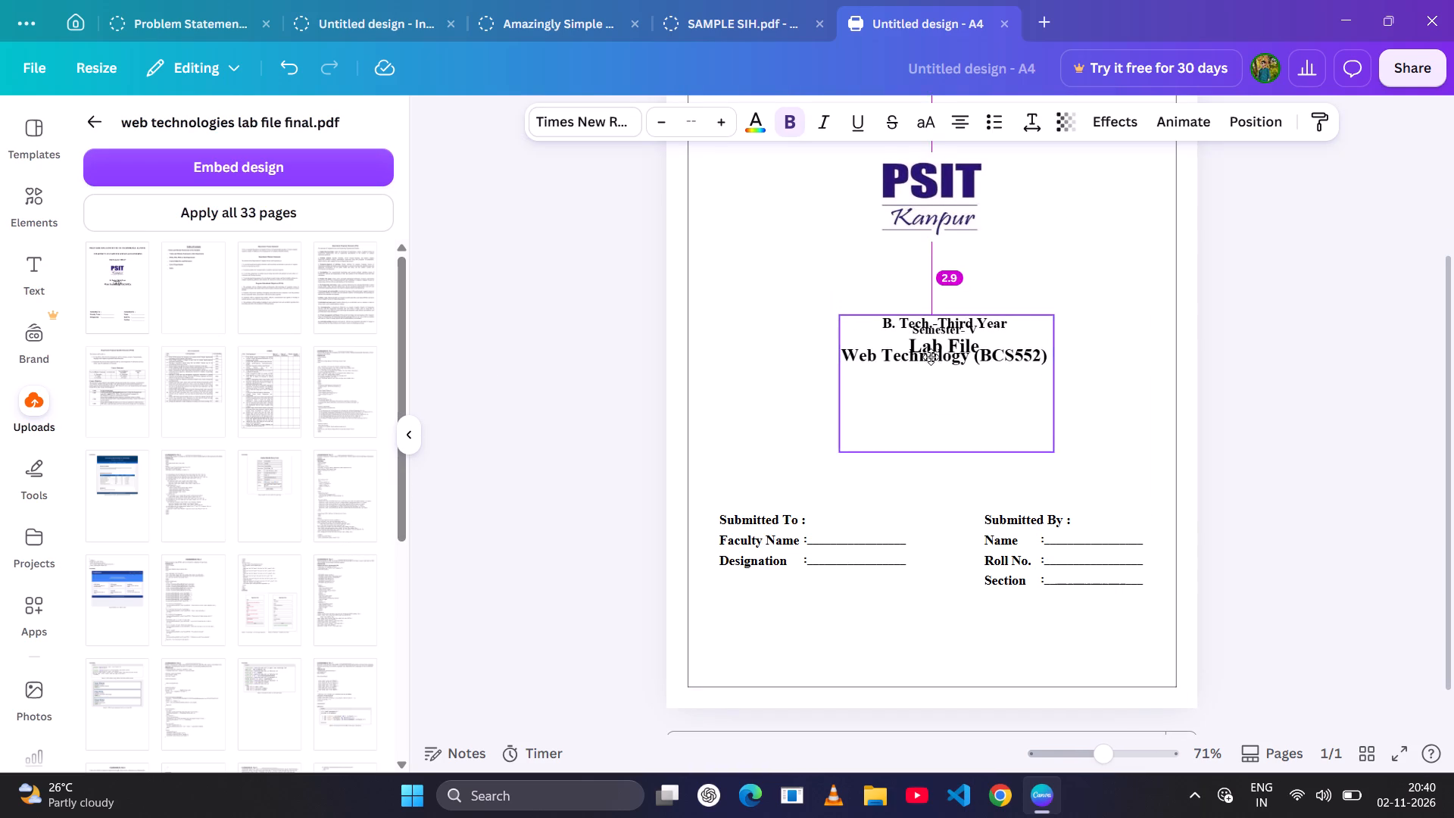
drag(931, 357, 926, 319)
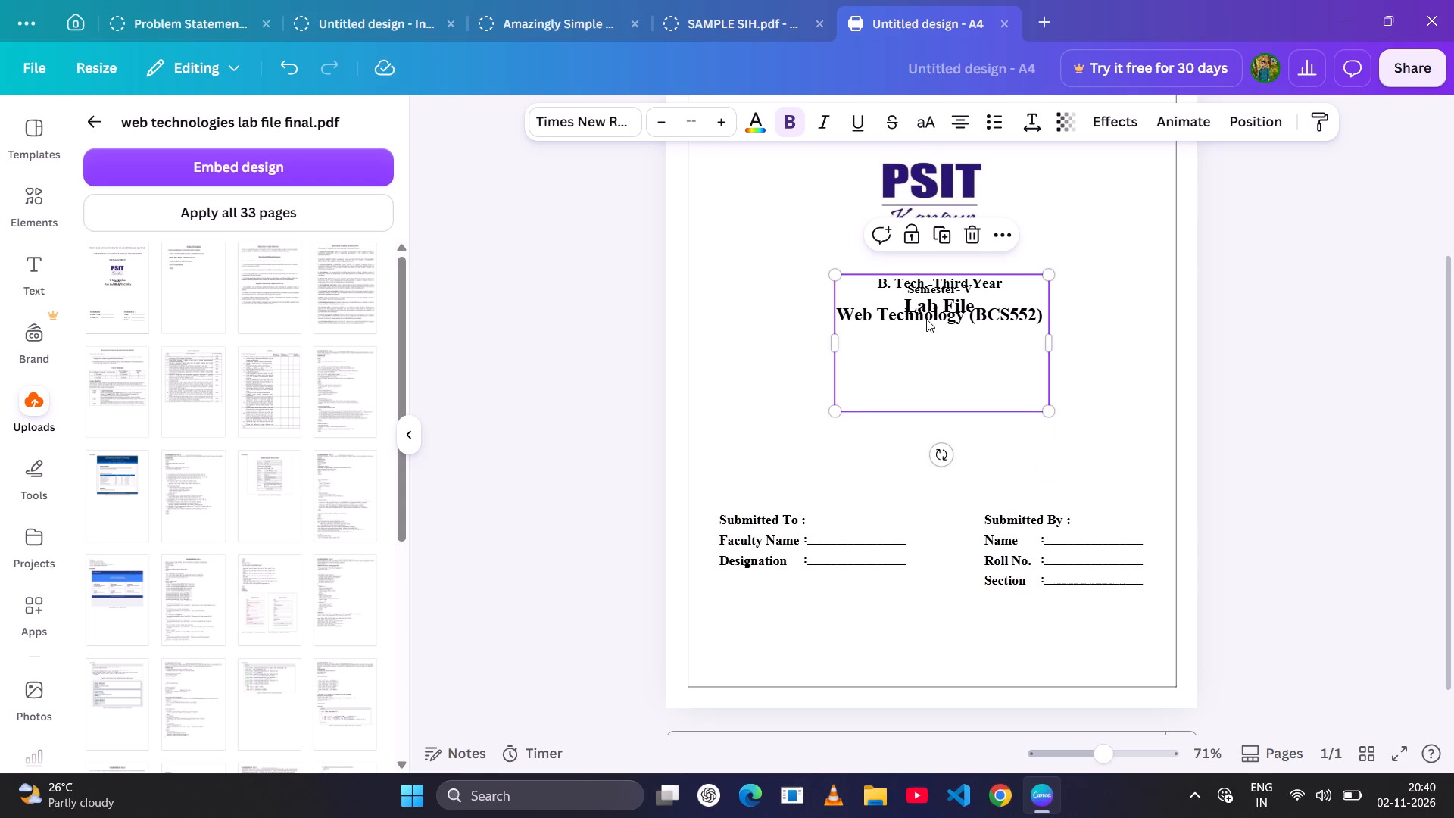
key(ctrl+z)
Narrow the overlapping cover text block so that "(BCS552)" wraps onto a line below "Web Technology".
drag(1050, 330, 1150, 336)
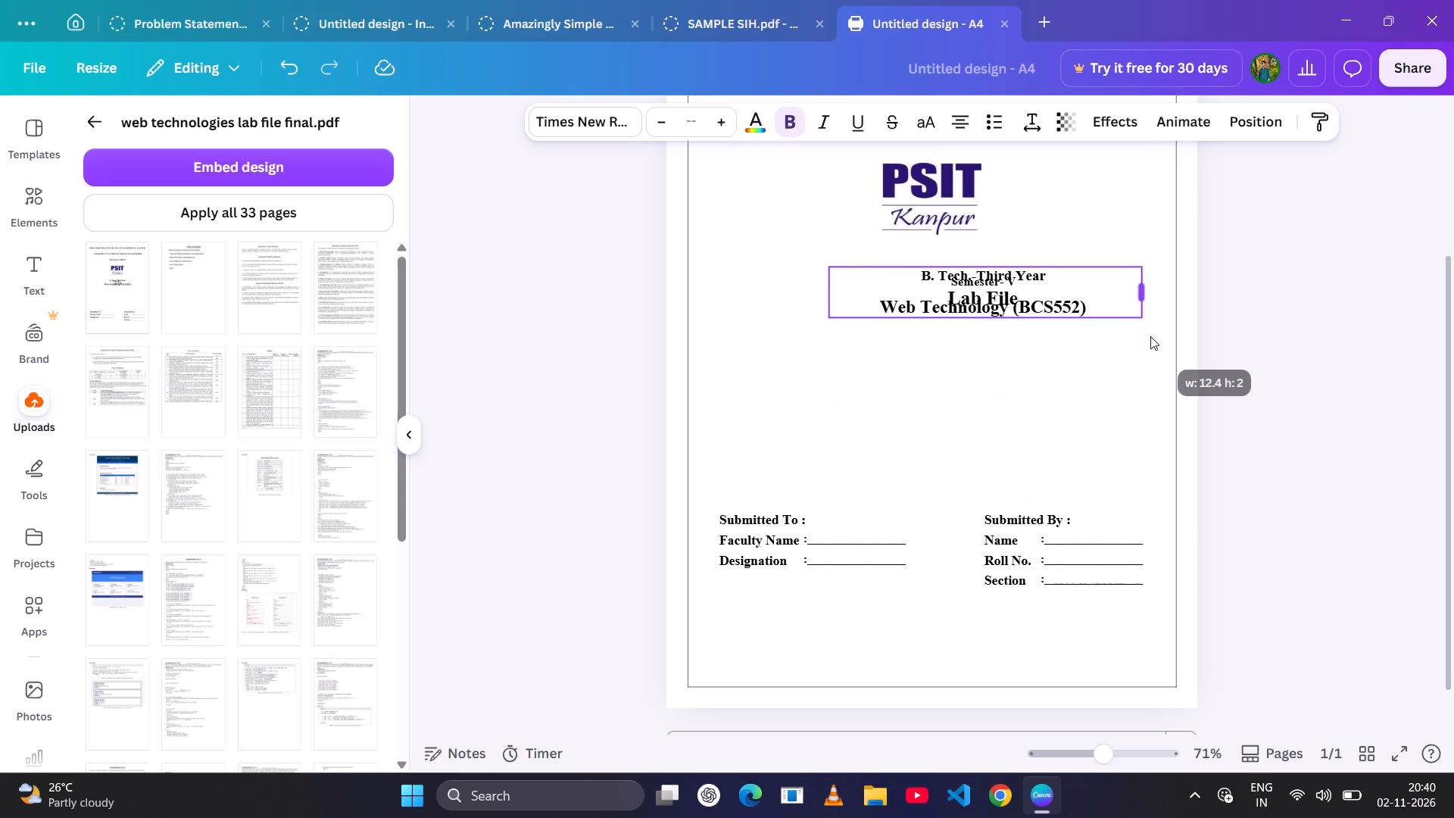
drag(1150, 336, 988, 340)
click(919, 306)
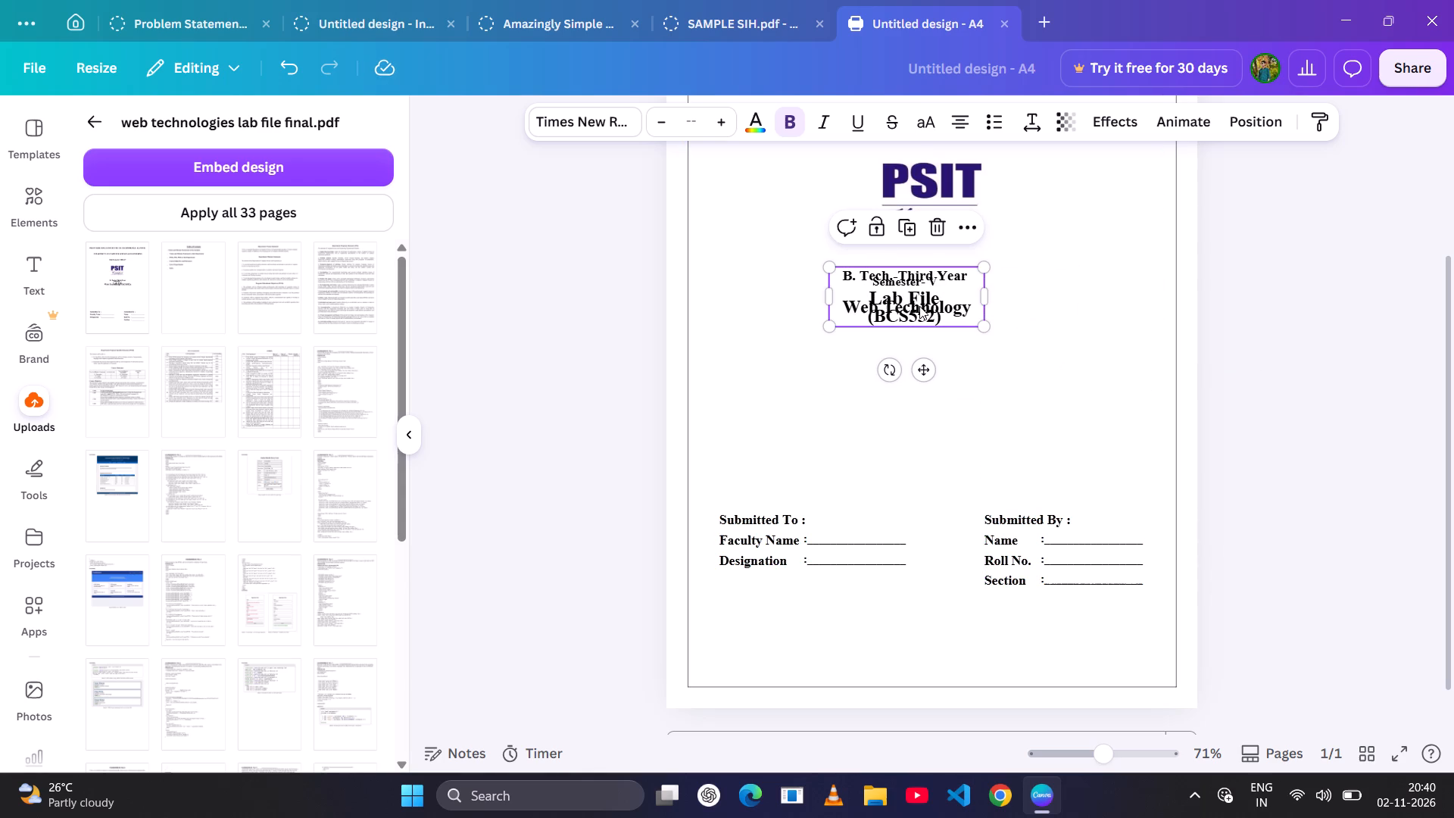
click(998, 442)
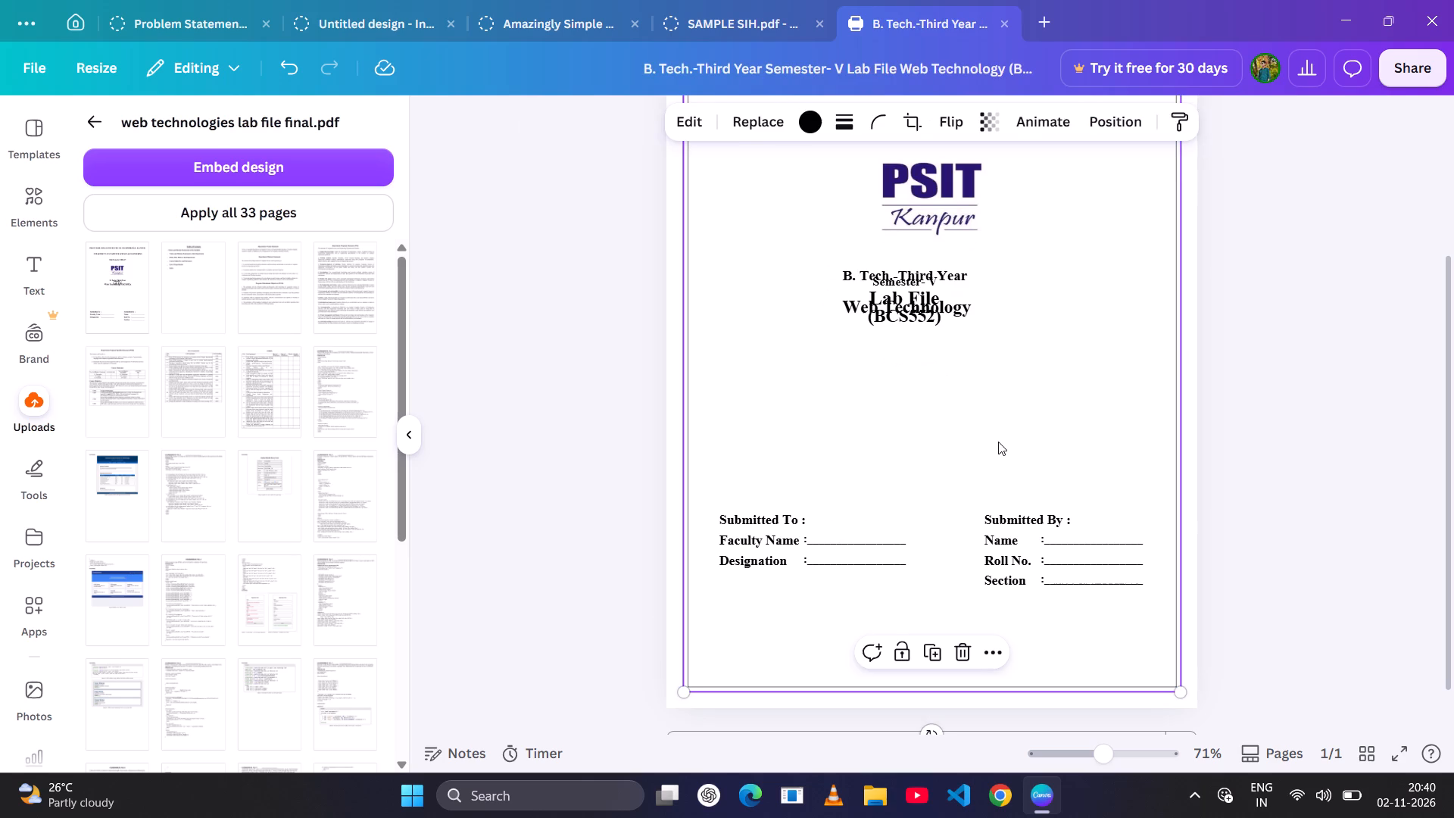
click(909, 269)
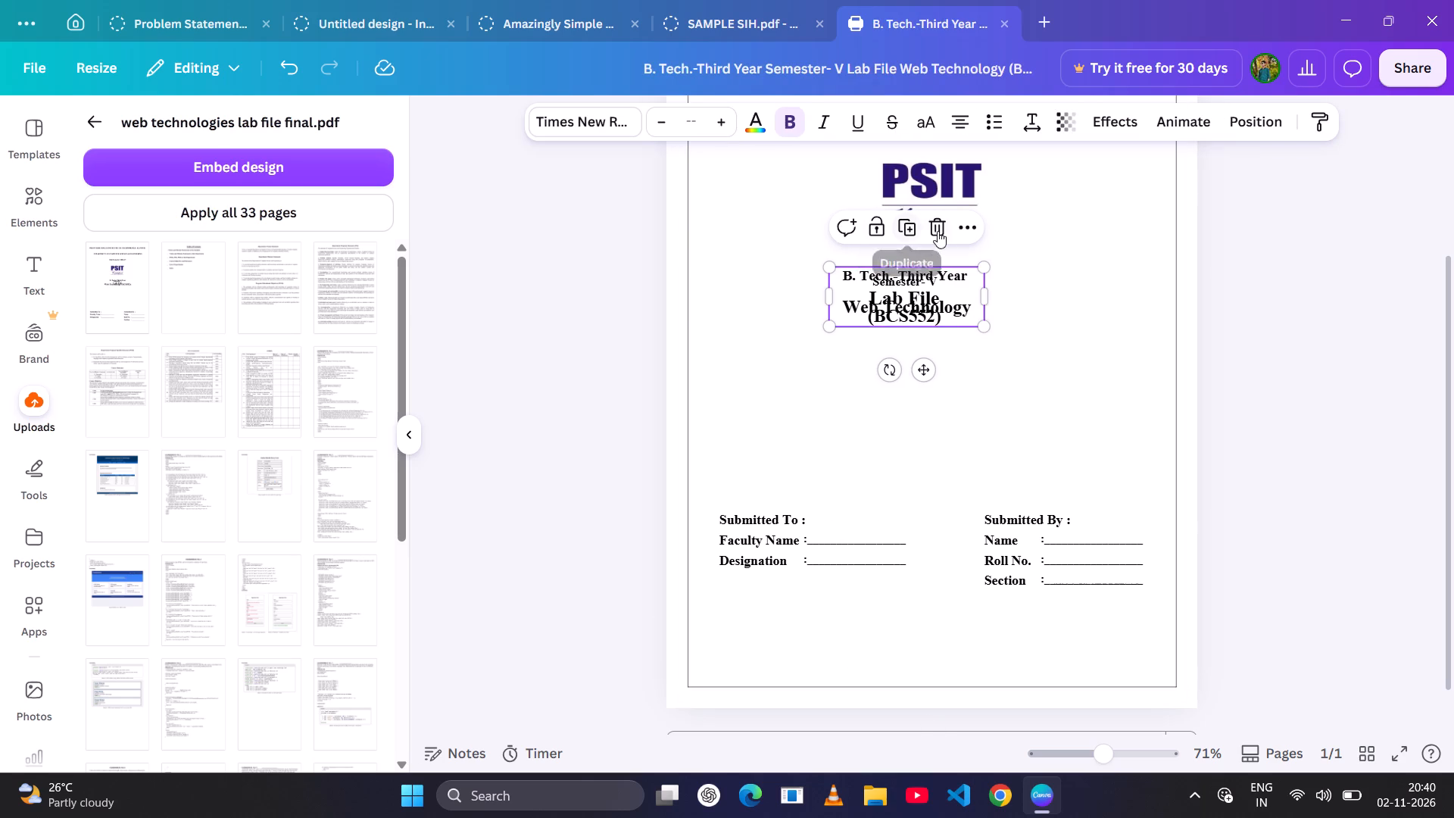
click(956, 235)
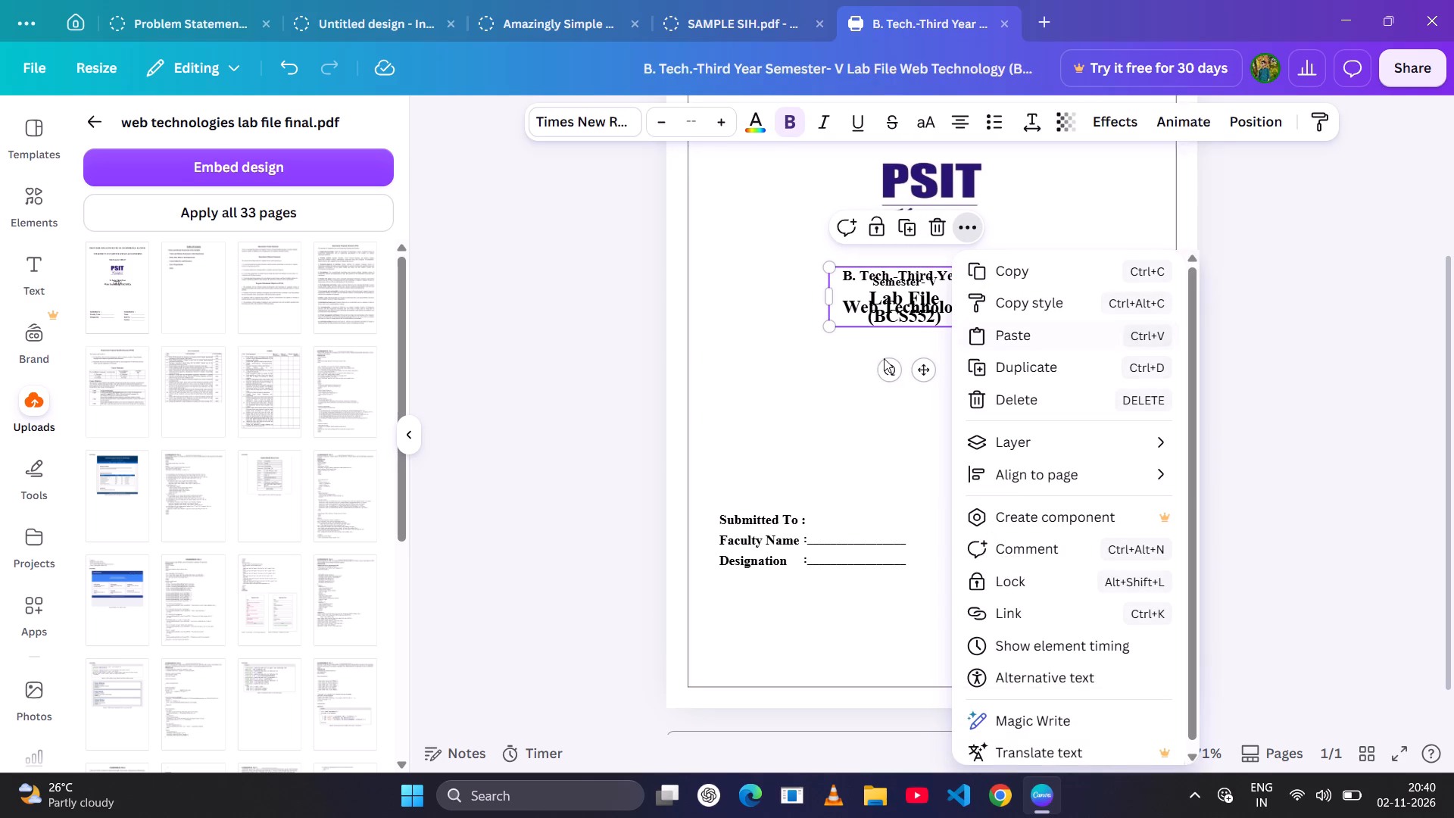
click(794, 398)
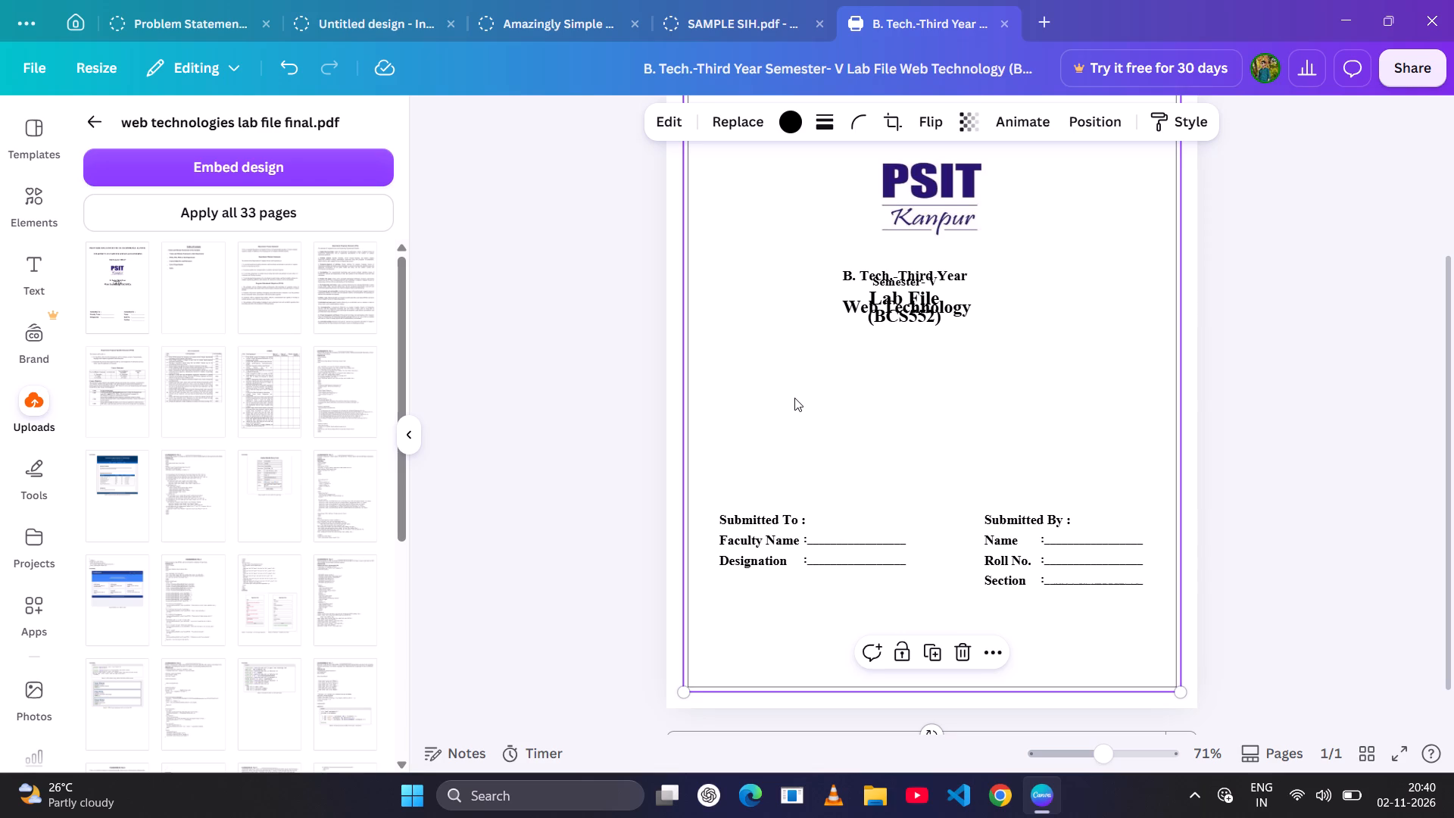
Scale up the "B. Tech.-Third Year" text block until it reaches the page border.
click(921, 277)
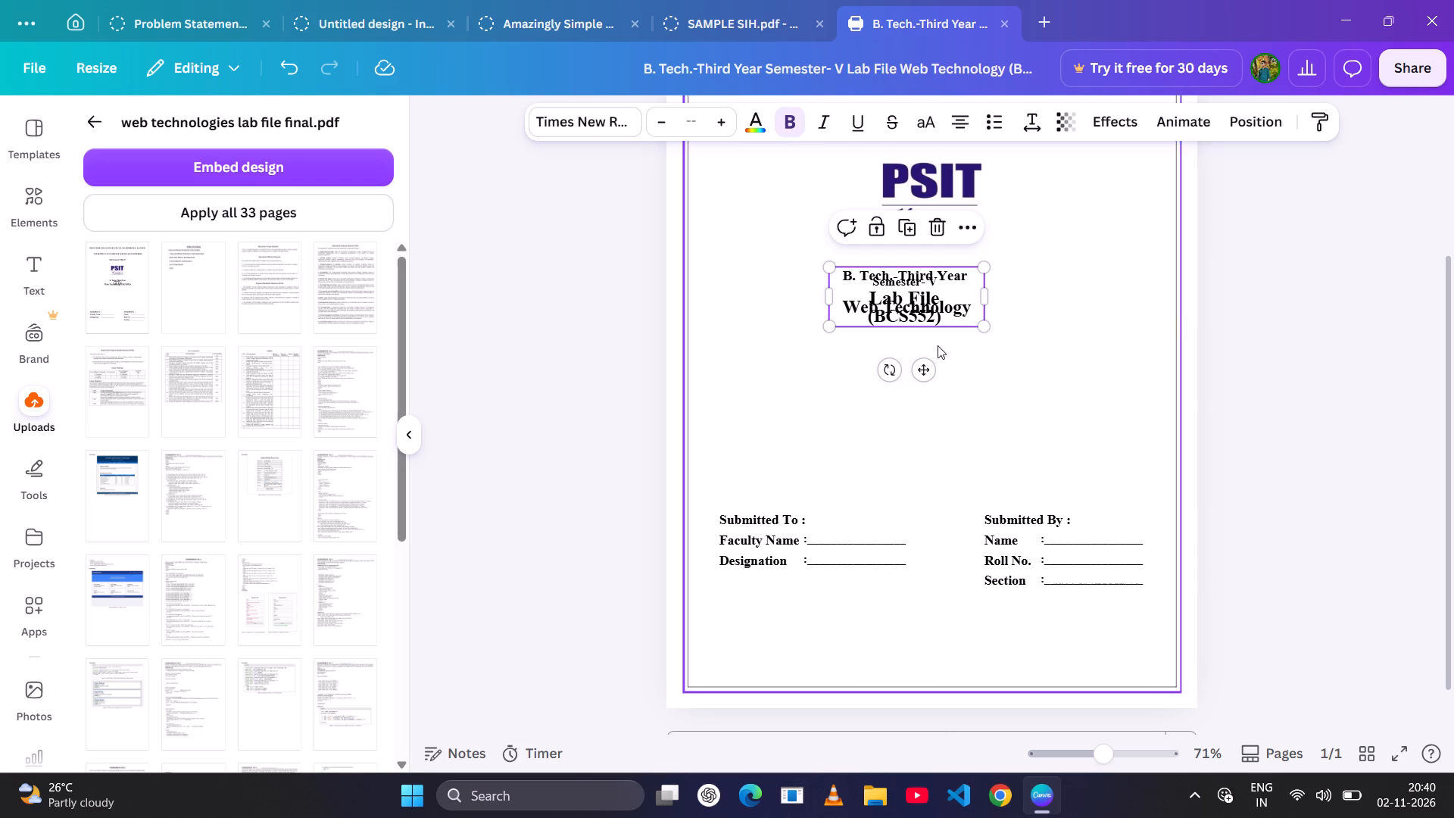
drag(986, 323, 1169, 431)
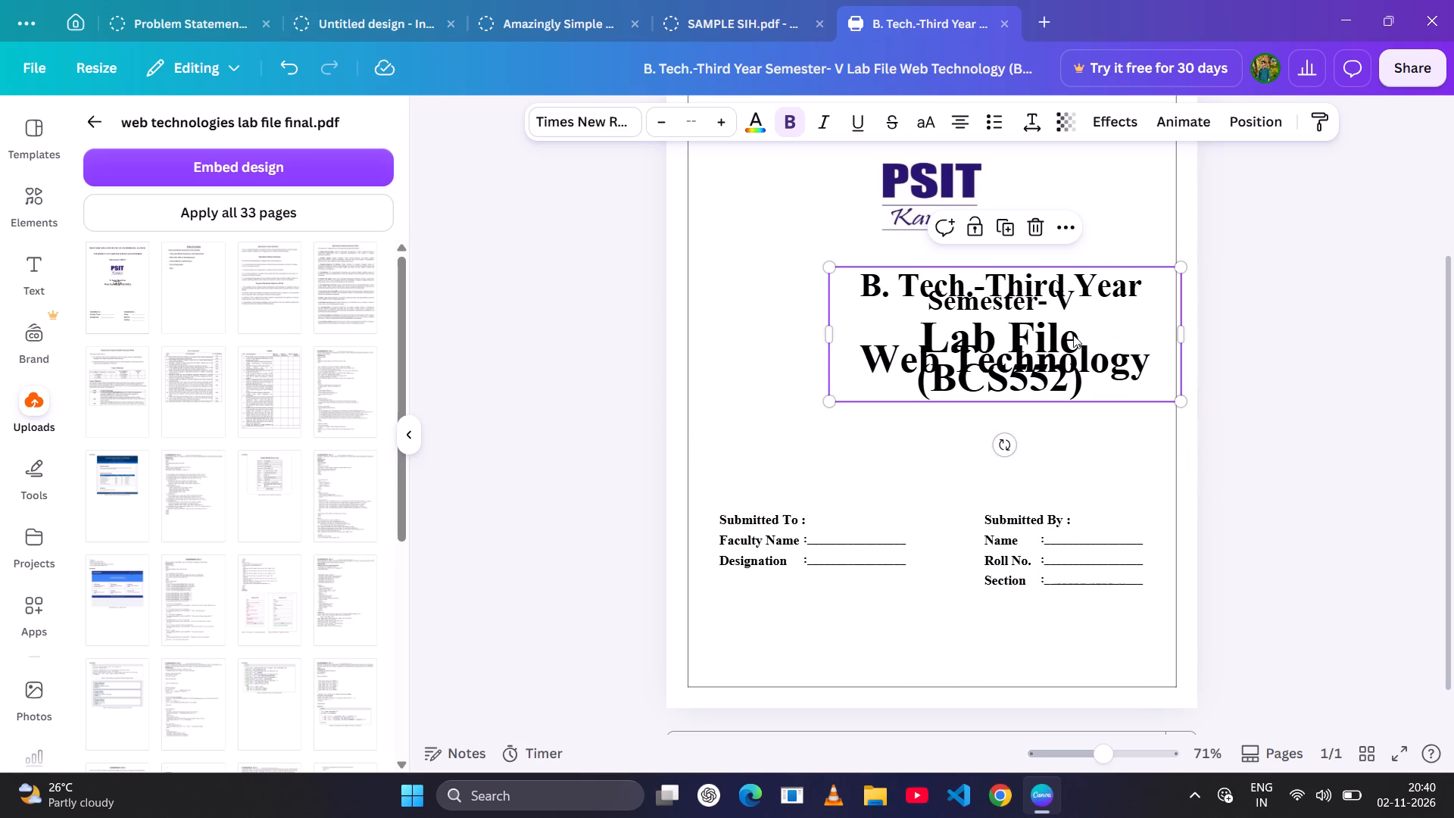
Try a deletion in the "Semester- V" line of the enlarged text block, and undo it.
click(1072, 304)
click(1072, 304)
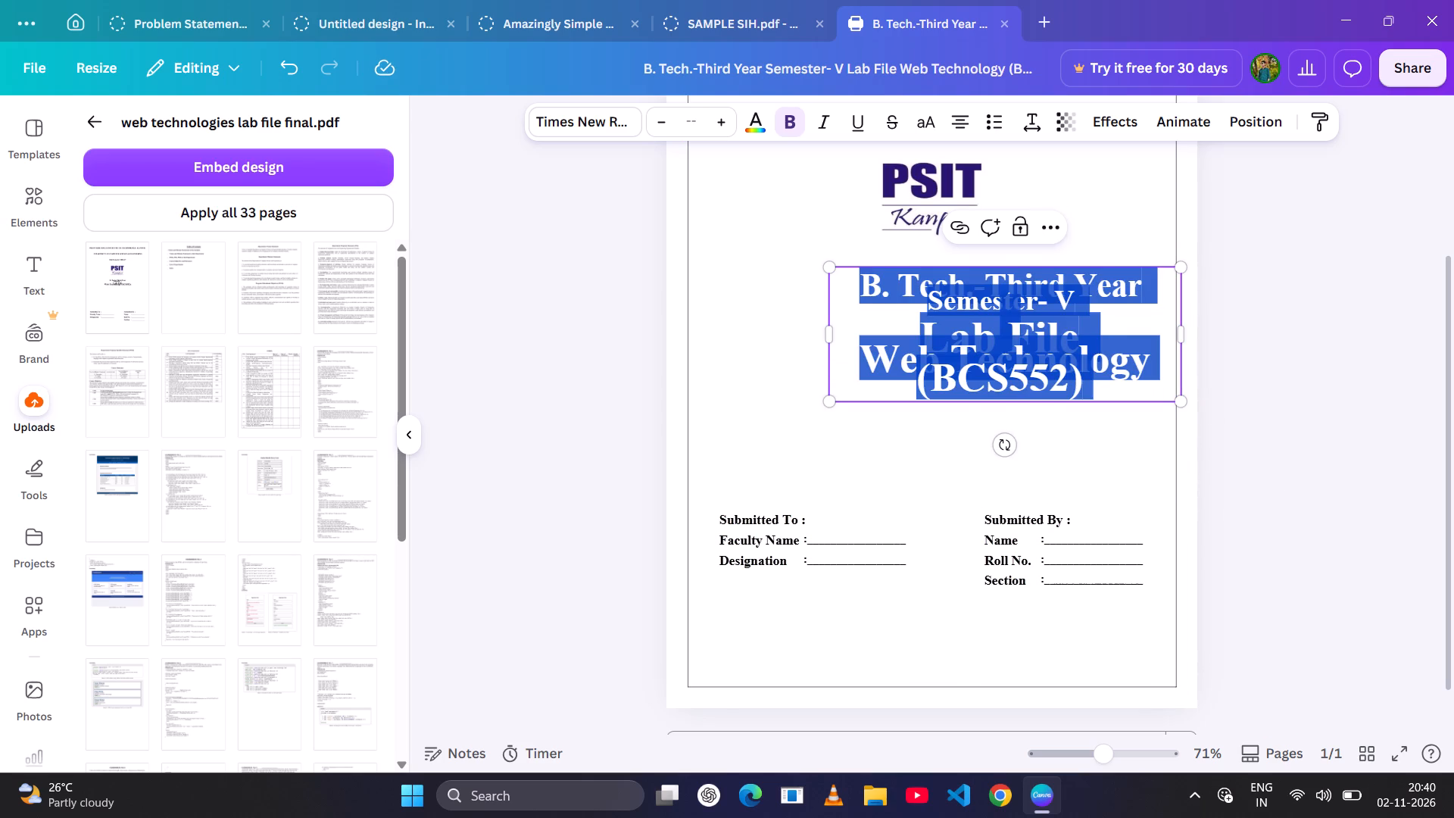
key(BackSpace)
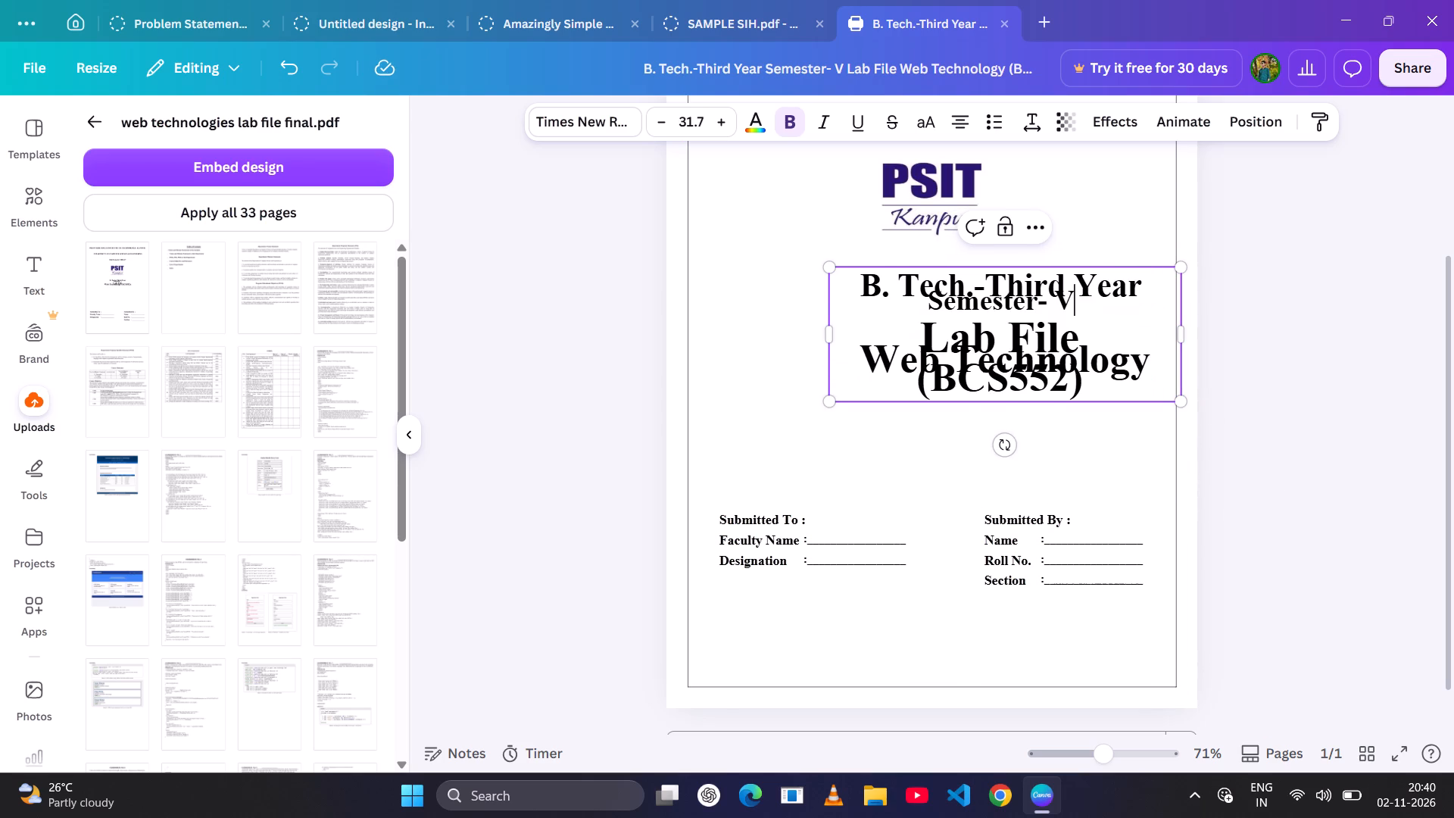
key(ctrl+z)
Insert one line break after "B. Tech.-Third Year" to separate it from "Semester- V".
click(1153, 283)
key(Return)
key(Return)
key(BackSpace)
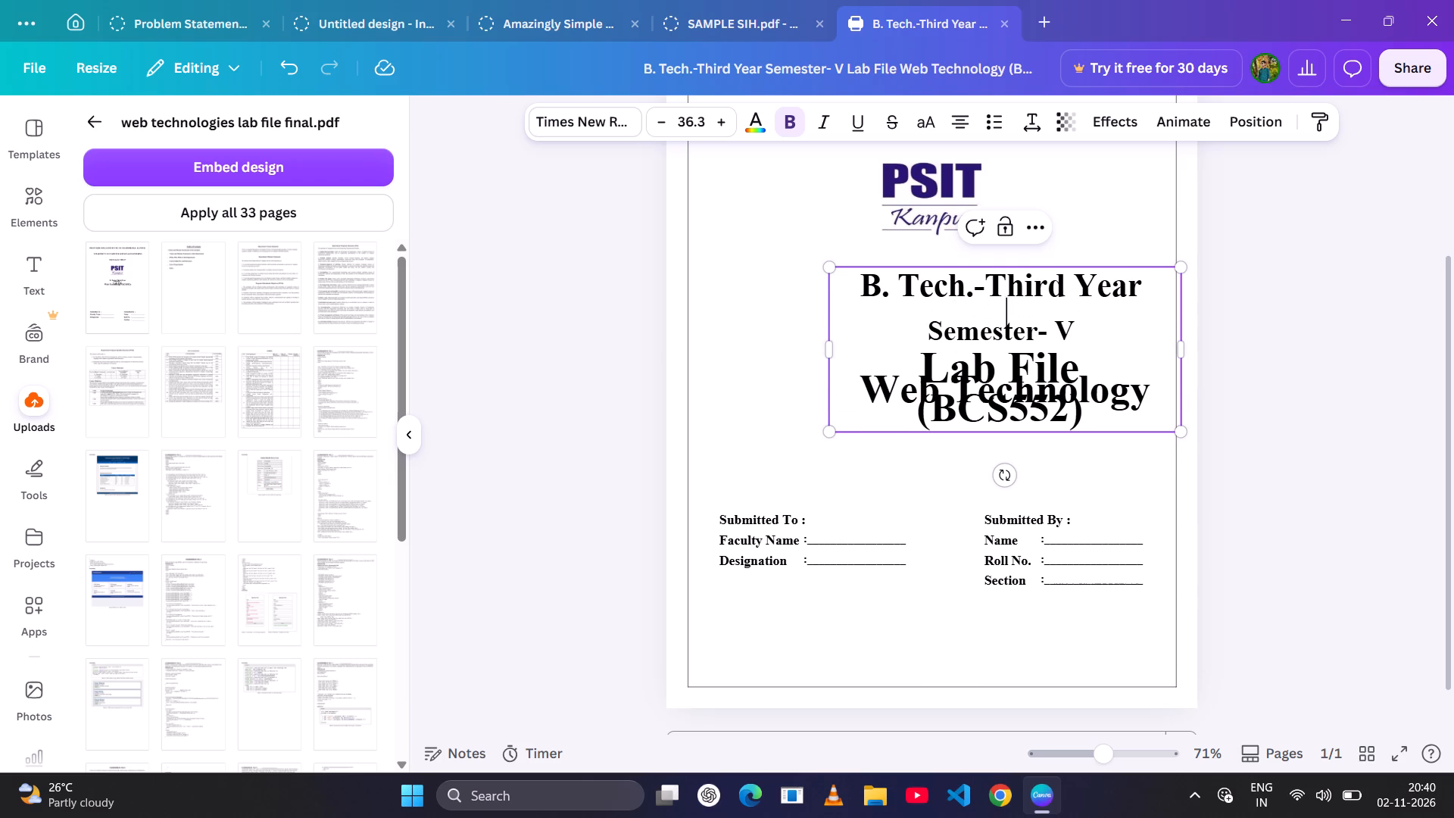
Insert two line breaks after "Lab File" to separate it from "Web Technology".
scroll(1153, 283, down, 1)
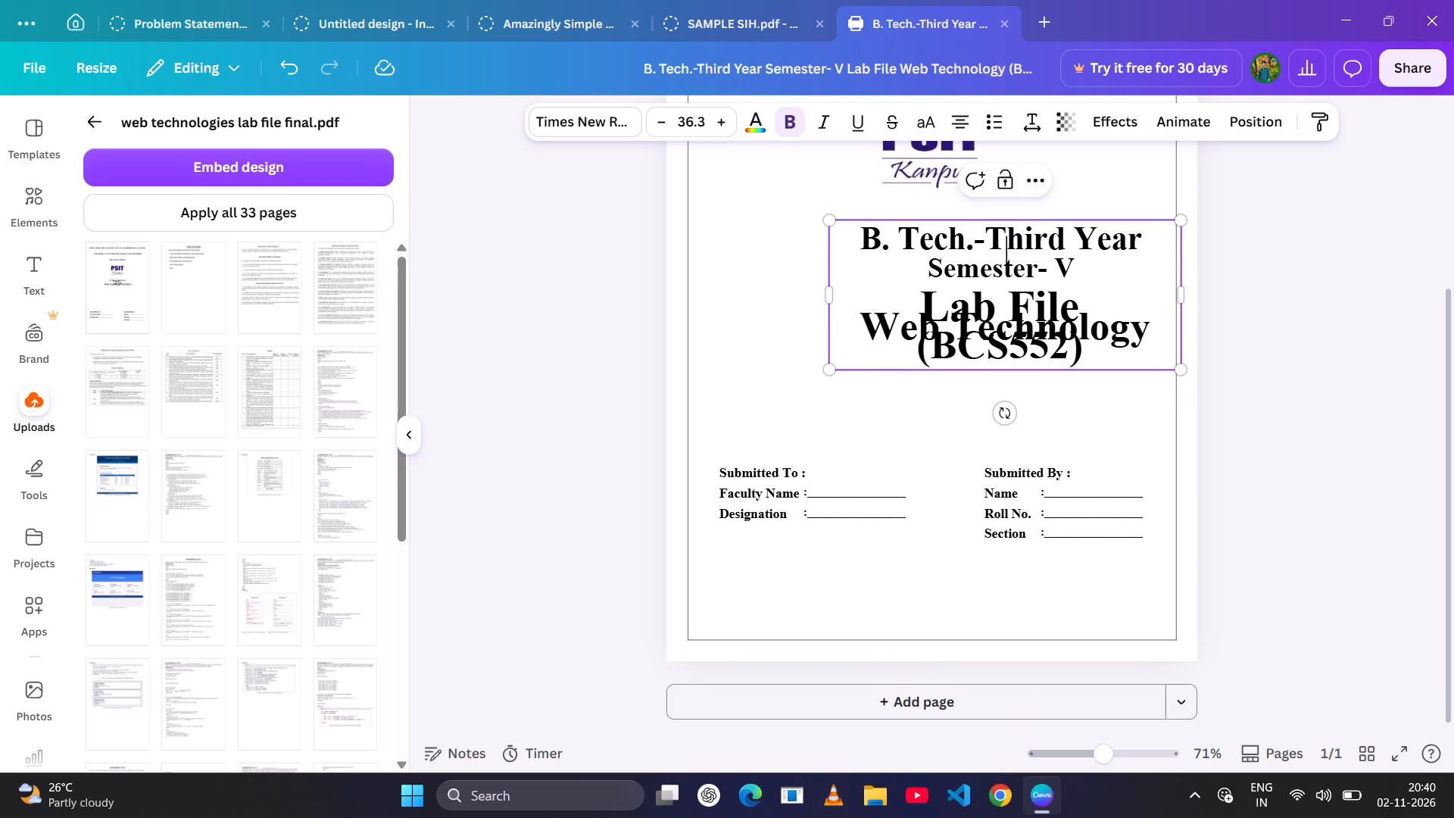
click(1082, 308)
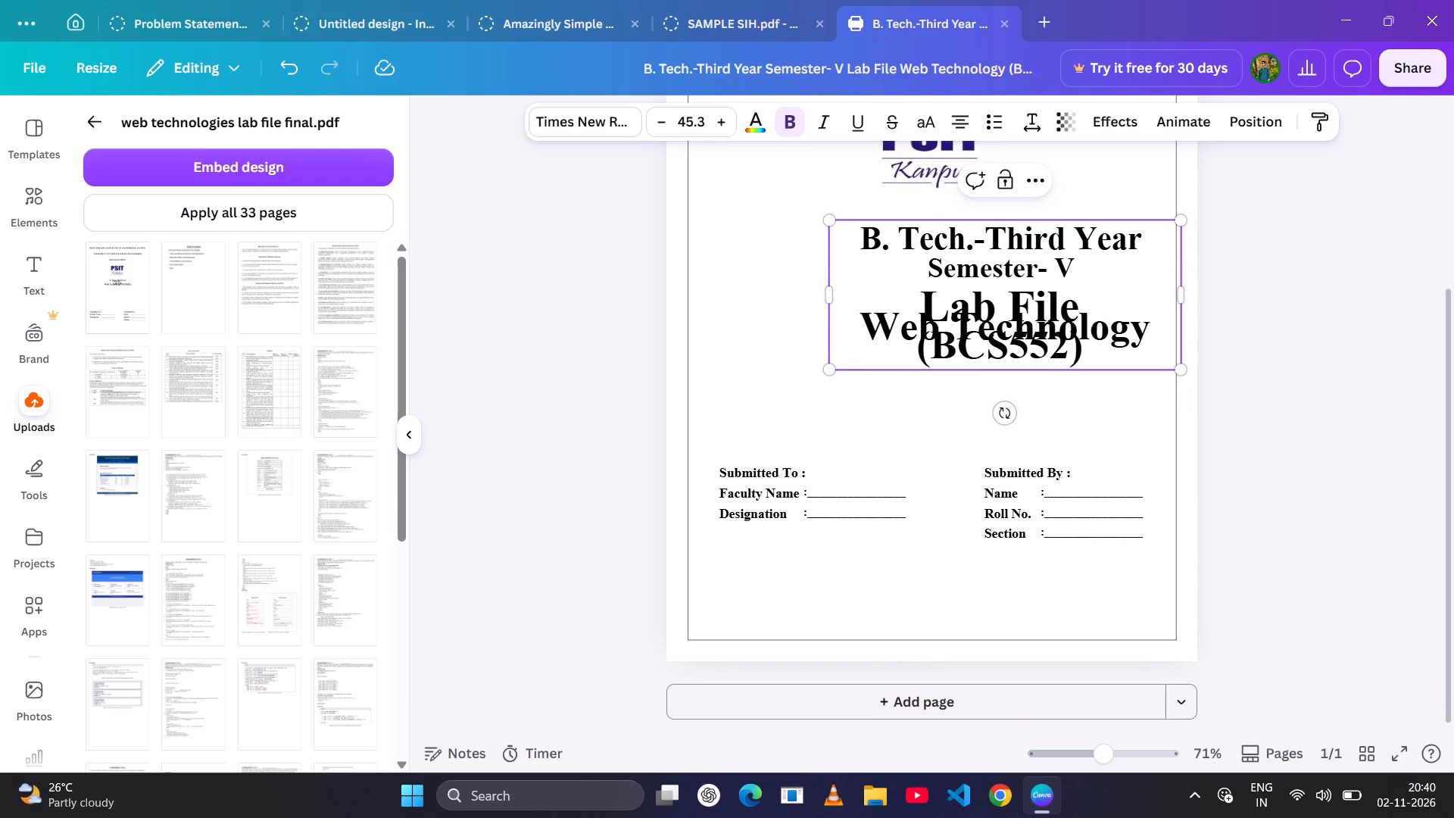
click(1088, 304)
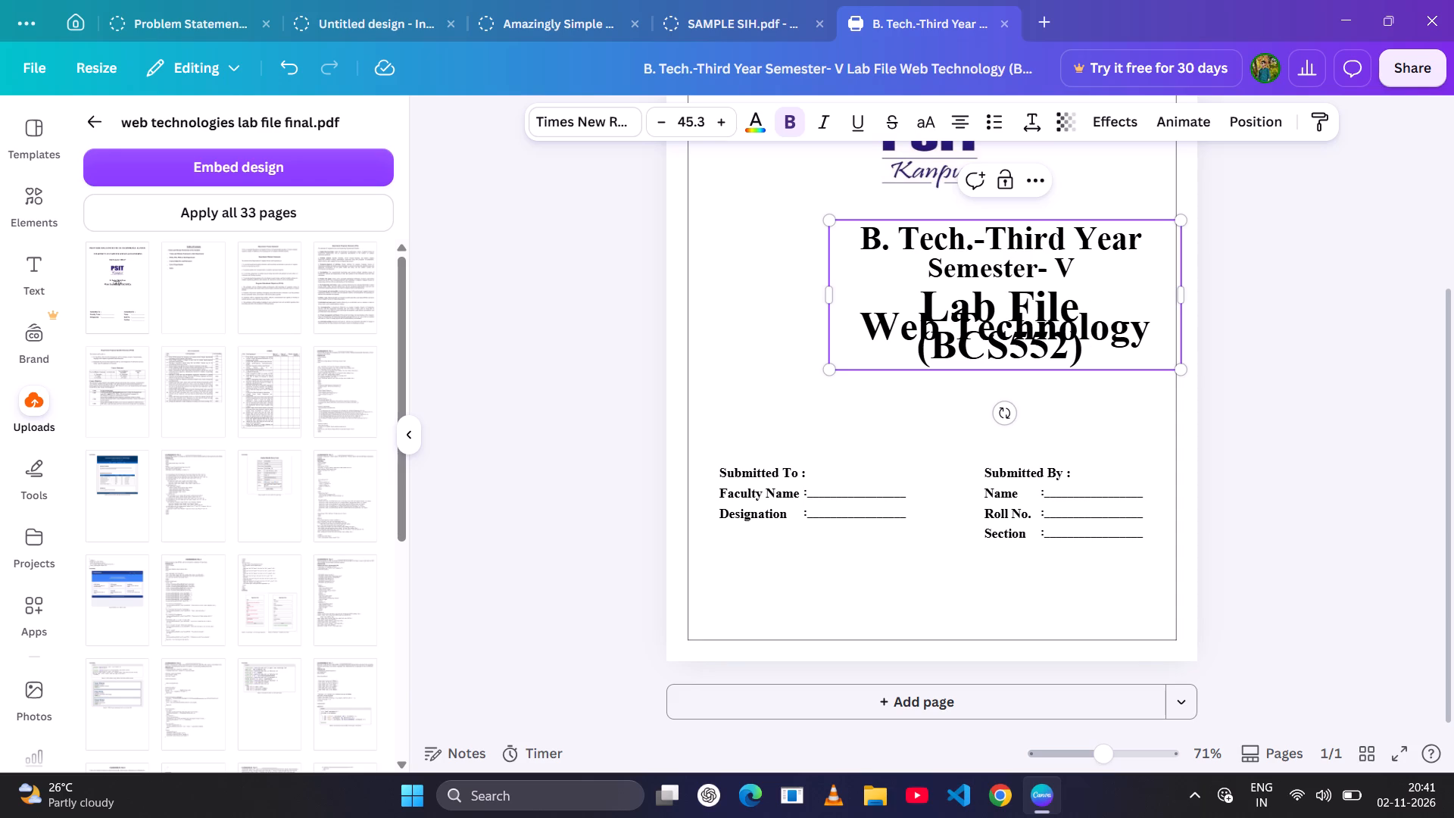
click(1084, 290)
key(Return)
key(Return)
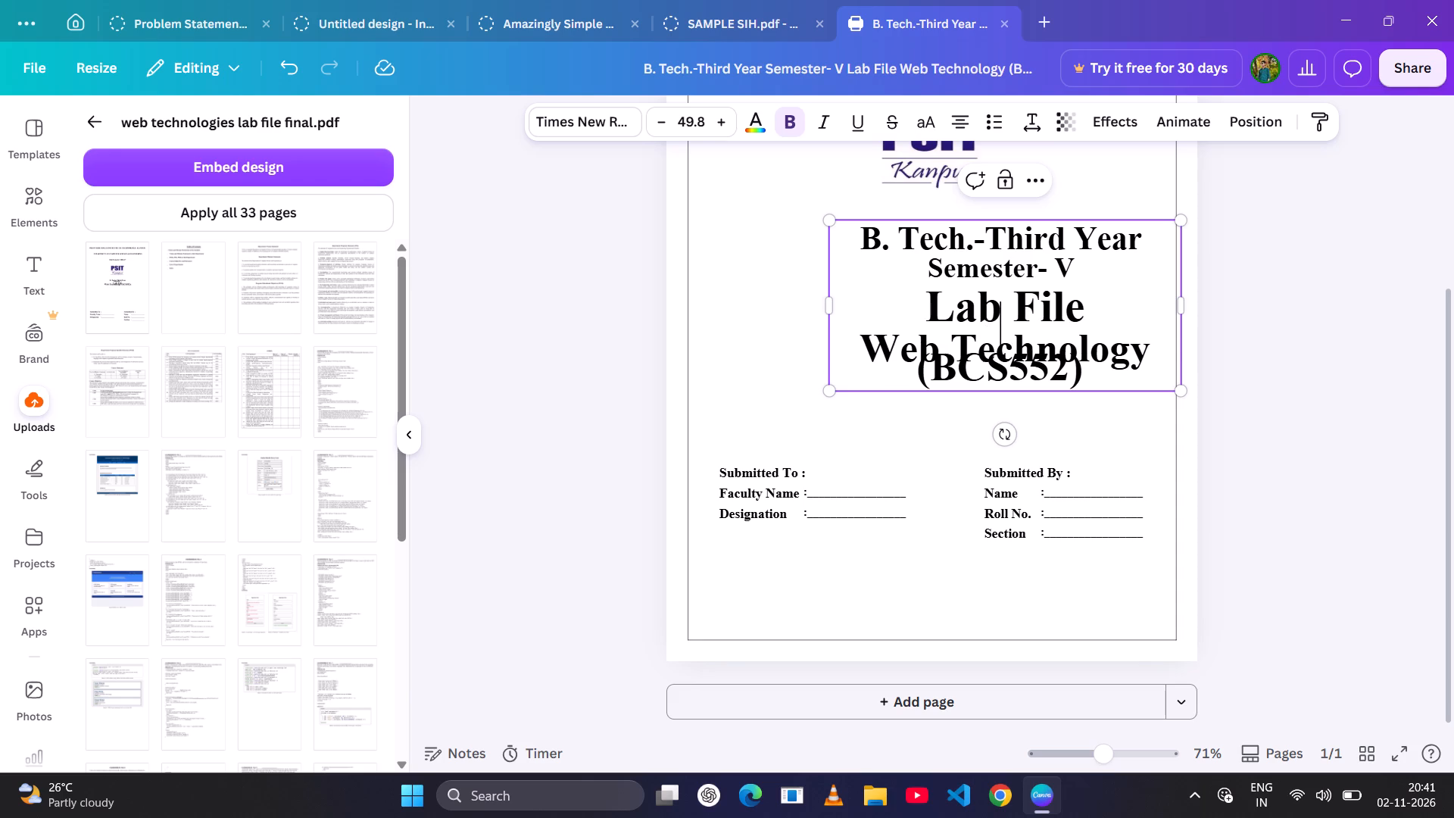
Insert line breaks after "Web Technology" so that "(BCS552)" sits clear on its own line below it.
scroll(1084, 290, down, 1)
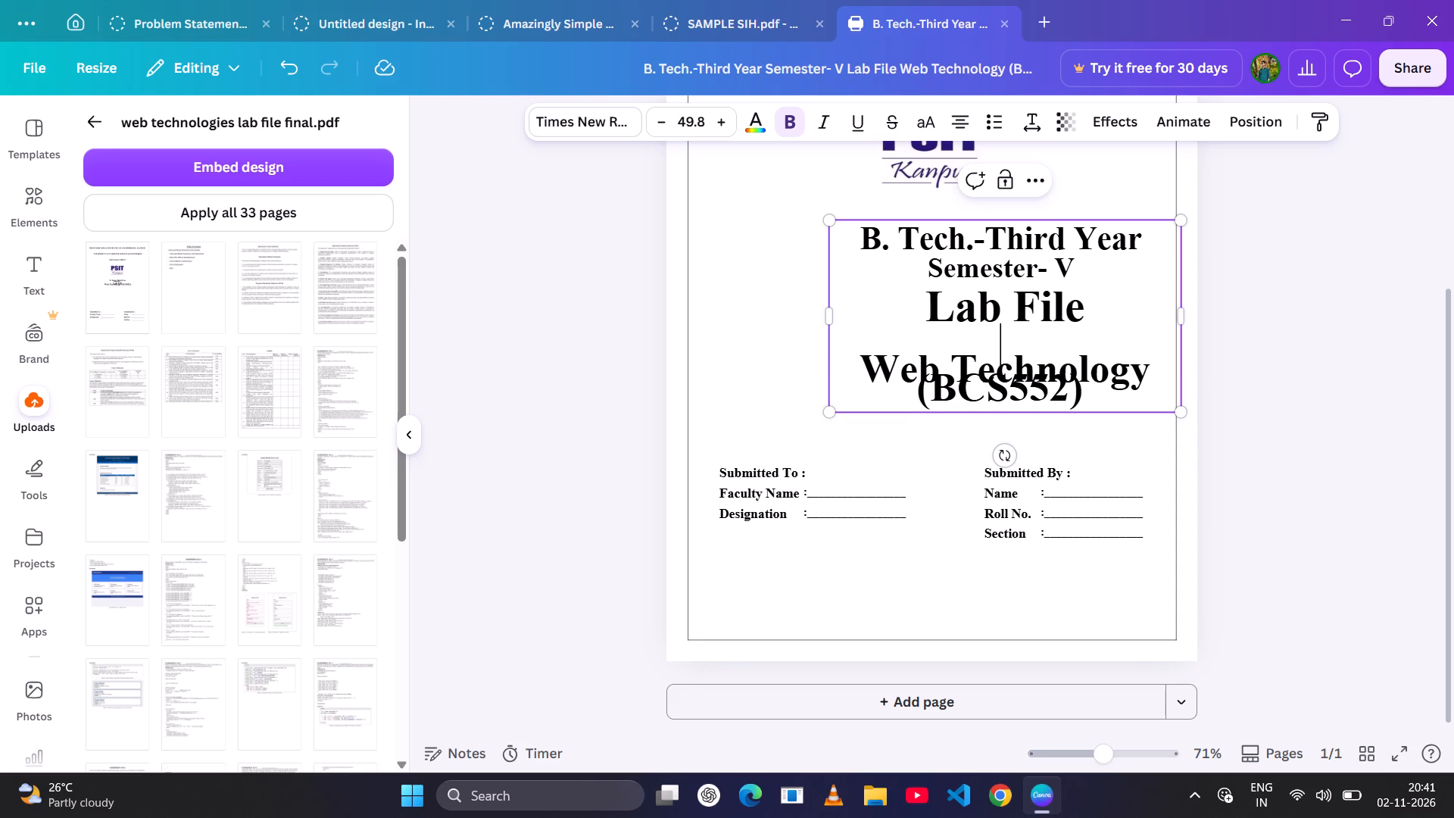
click(1155, 373)
key(Return)
key(Return)
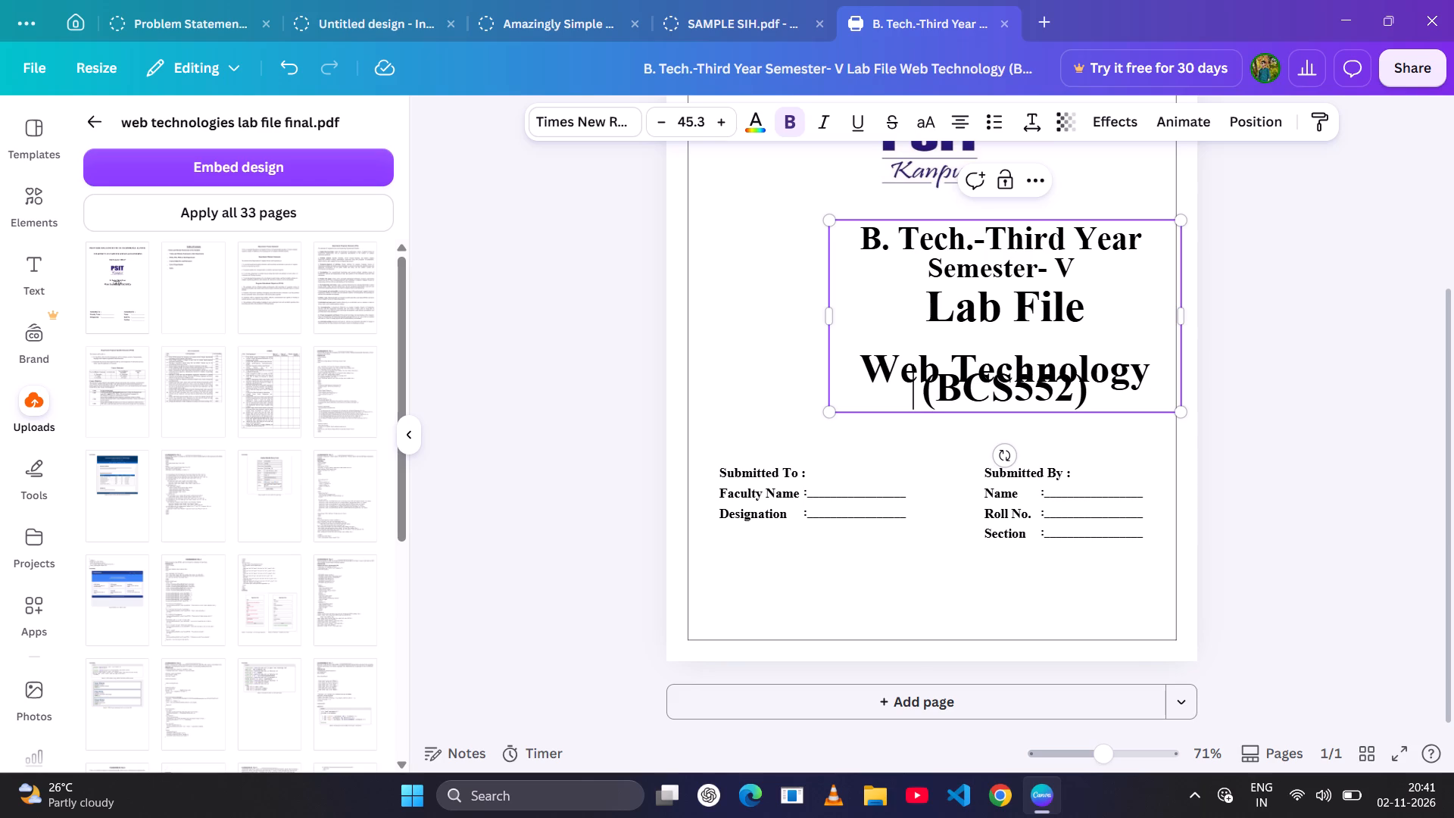
key(Return)
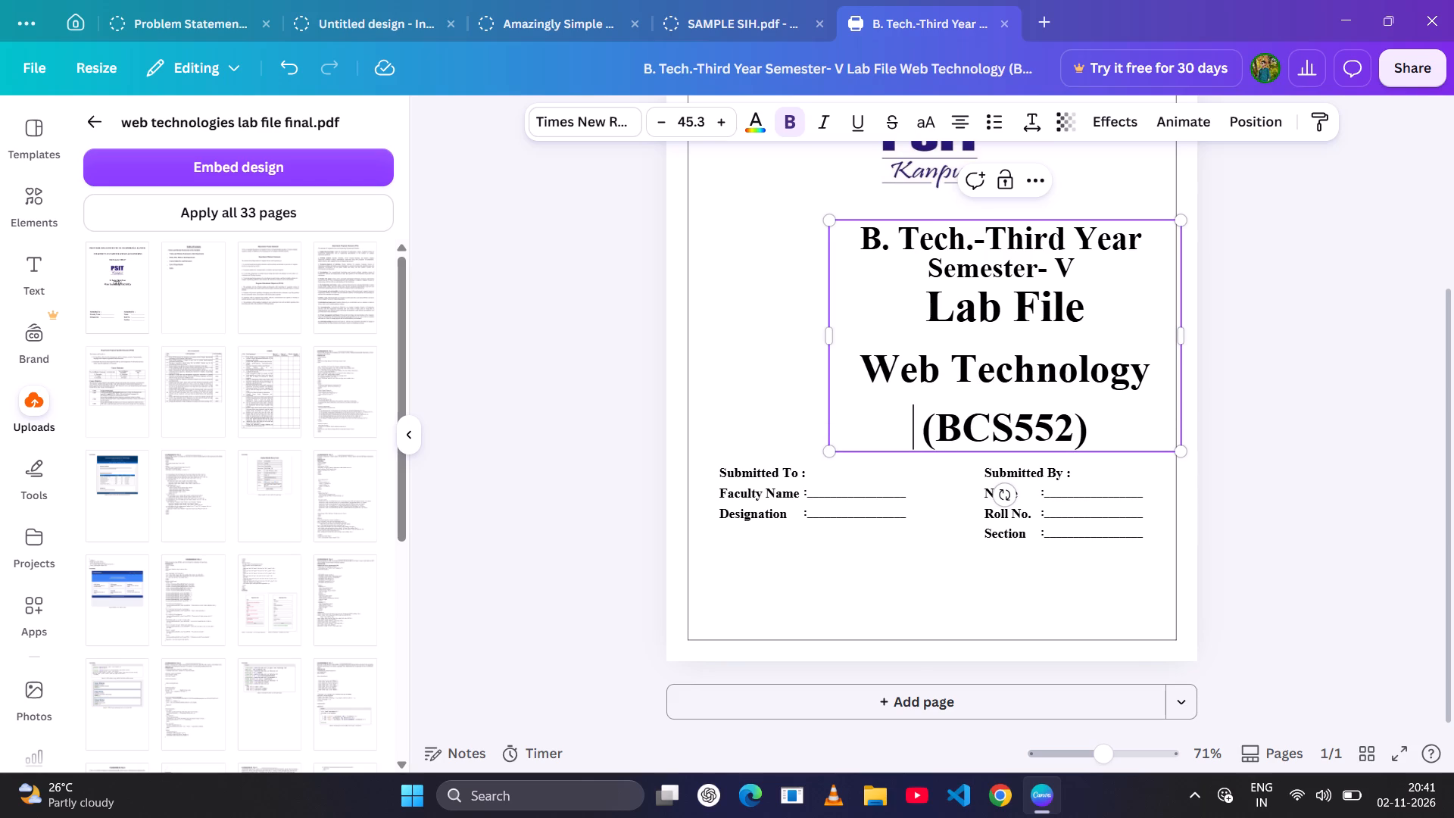
Move the spaced-out text block to roughly the page's horizontal centre, directly beneath the PSIT Kanpur logo.
drag(1124, 346, 1047, 303)
click(1353, 378)
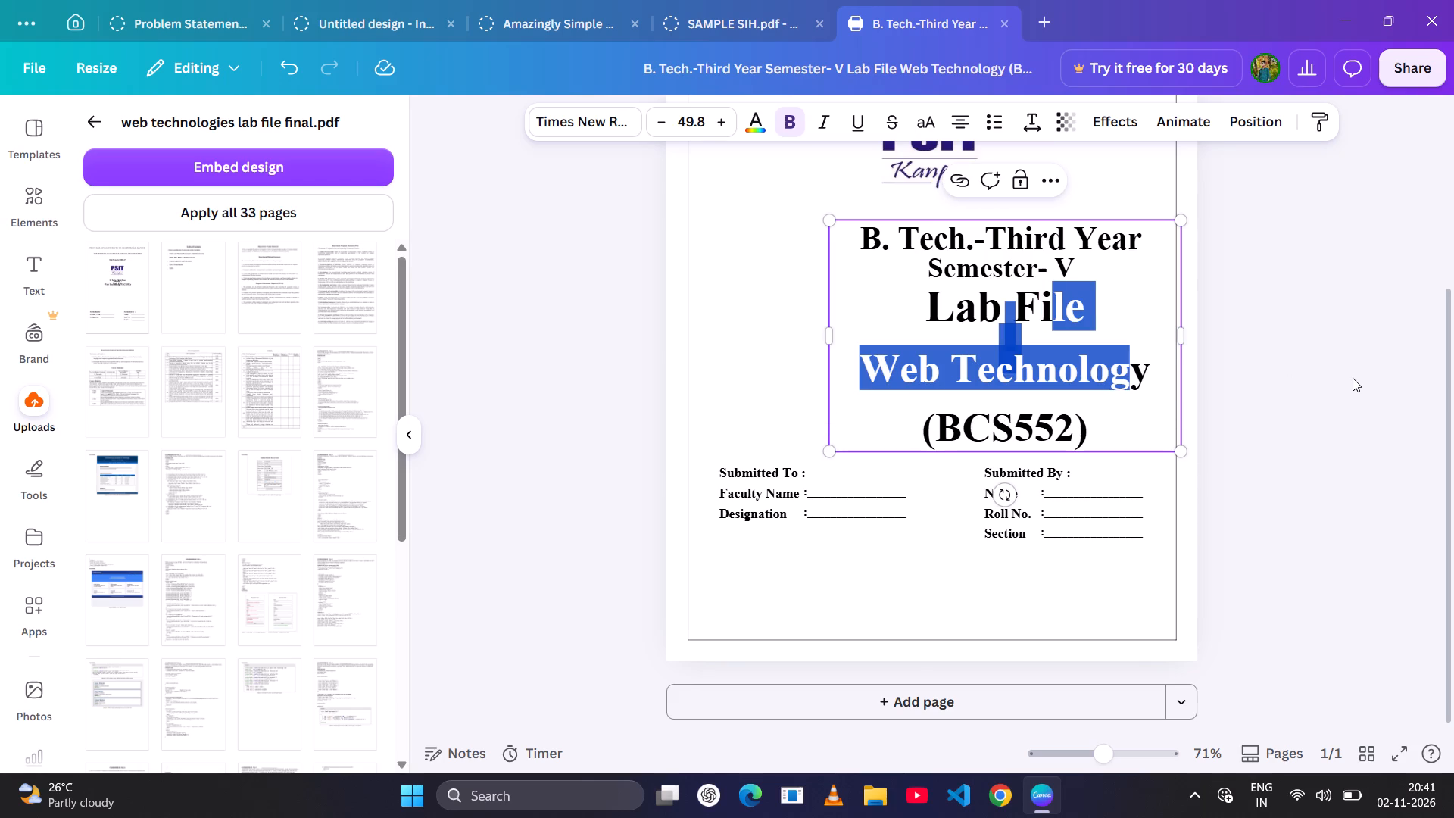
drag(1057, 320, 991, 295)
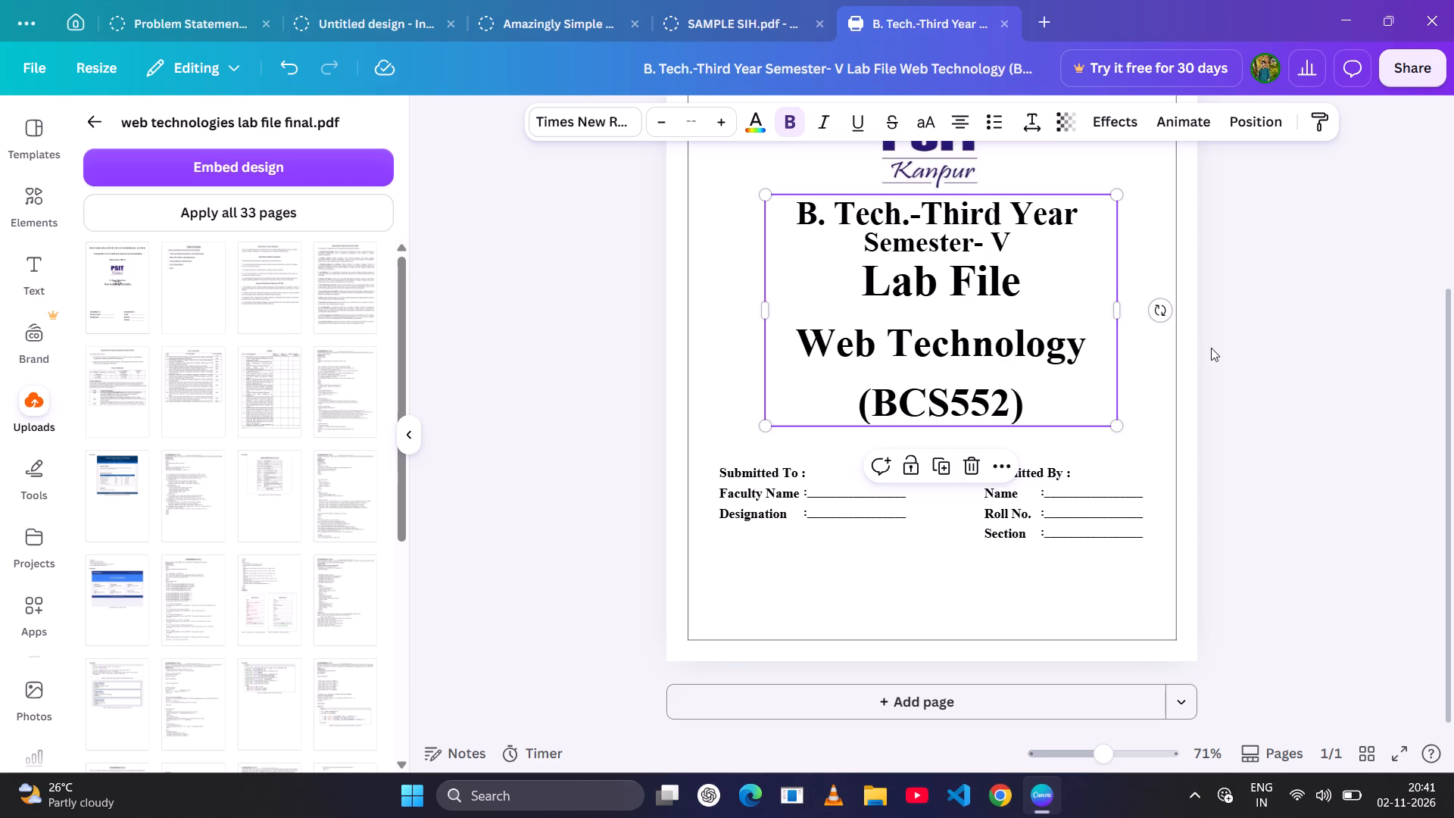
Insert one more line break after "B. Tech.-Third Year" and two more after "Semester- V" in the title block.
click(1077, 214)
key(Return)
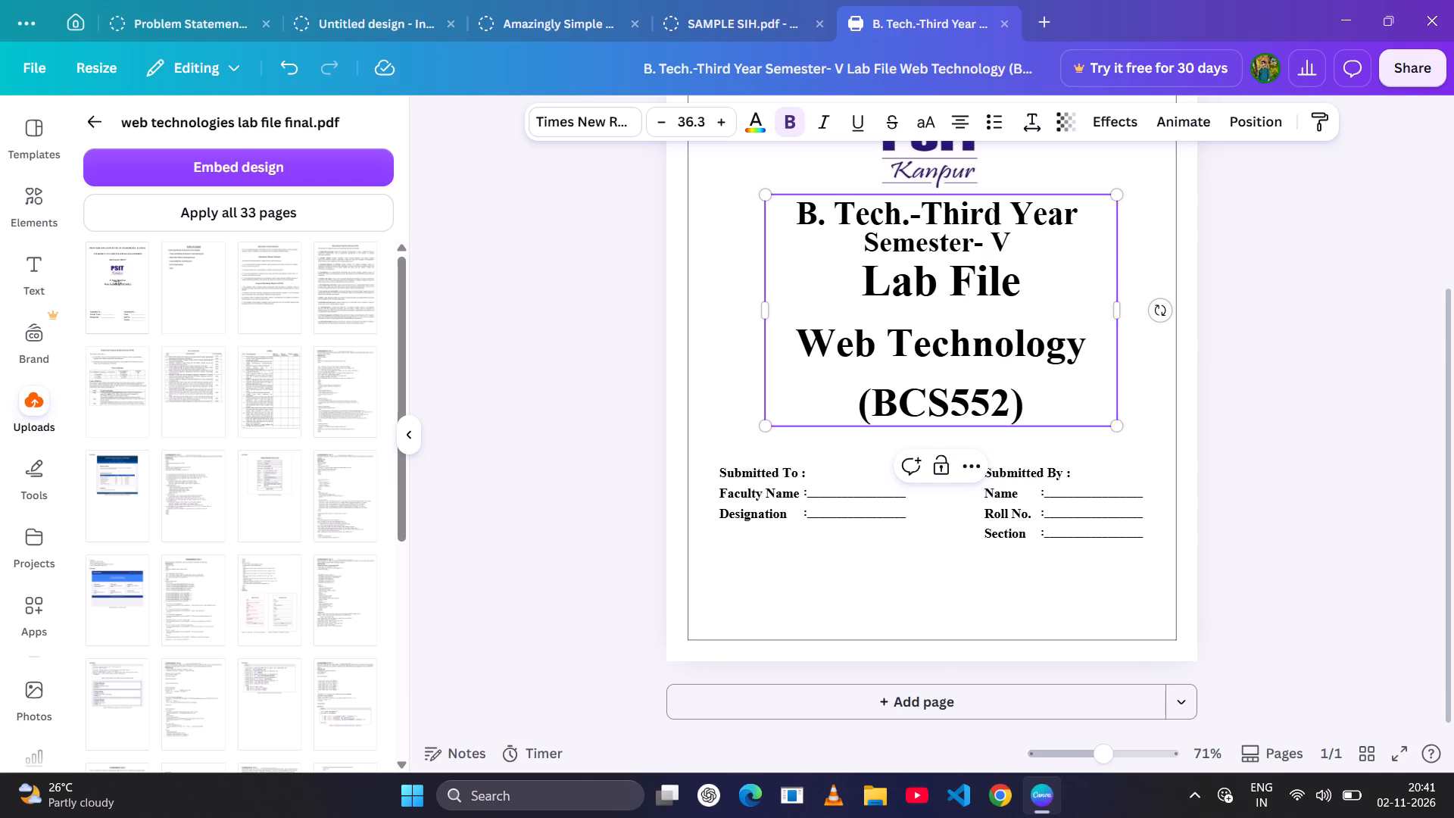
click(1031, 249)
click(1017, 250)
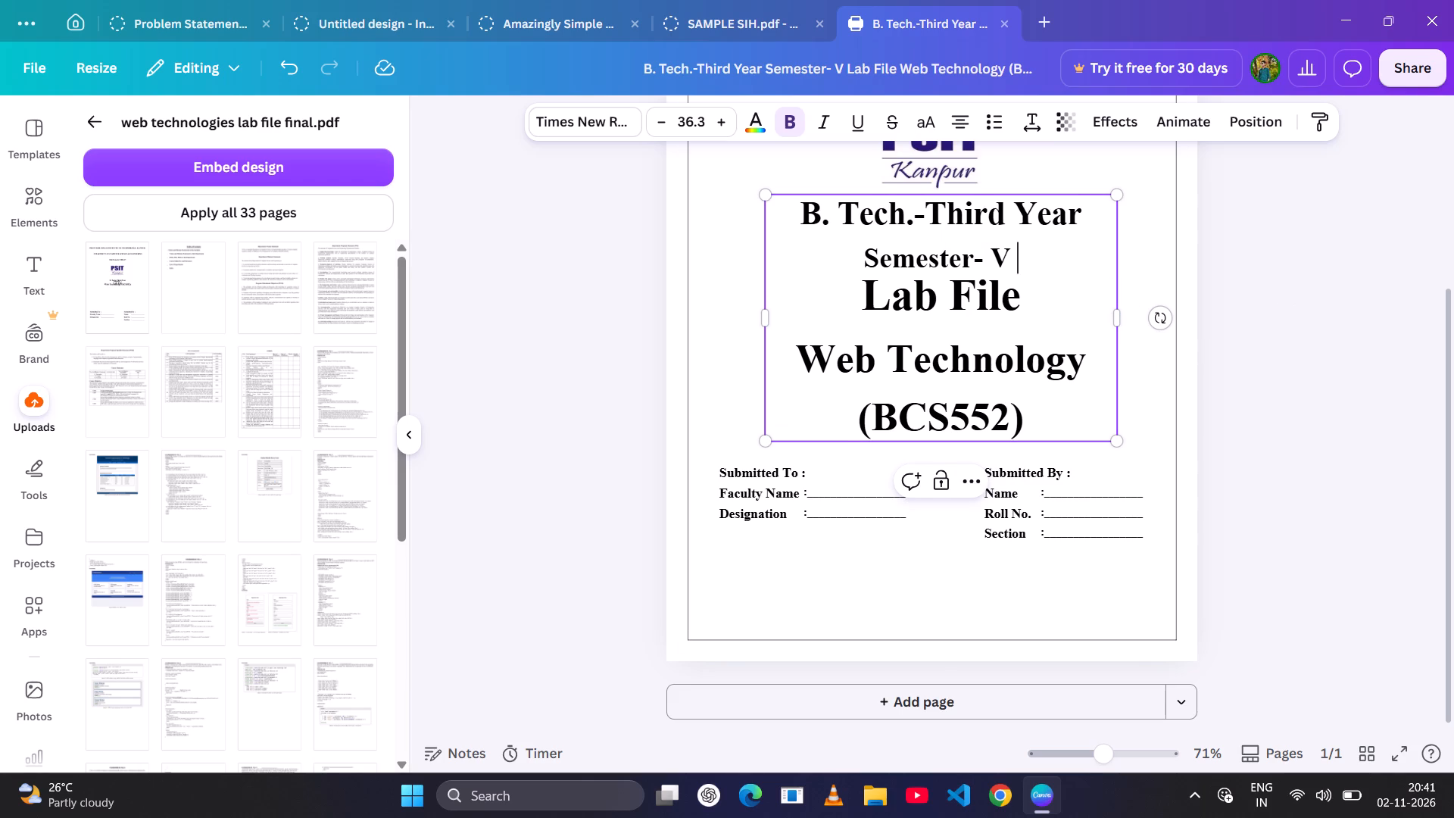
key(Return)
key(Return)
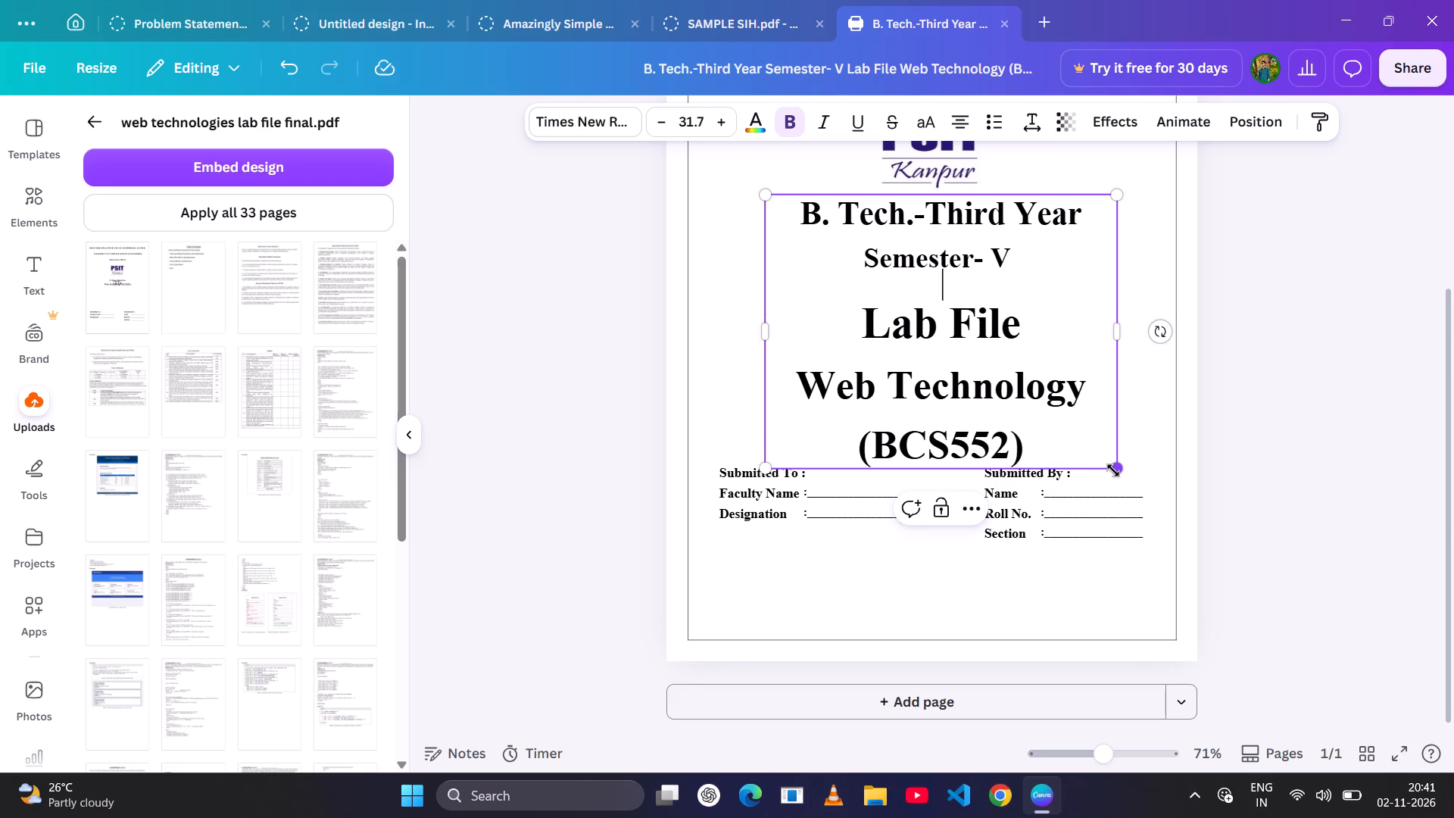
Scale the title text block down and place it centred beneath the PSIT Kanpur logo.
drag(1113, 470, 983, 326)
drag(899, 253, 981, 273)
click(1089, 379)
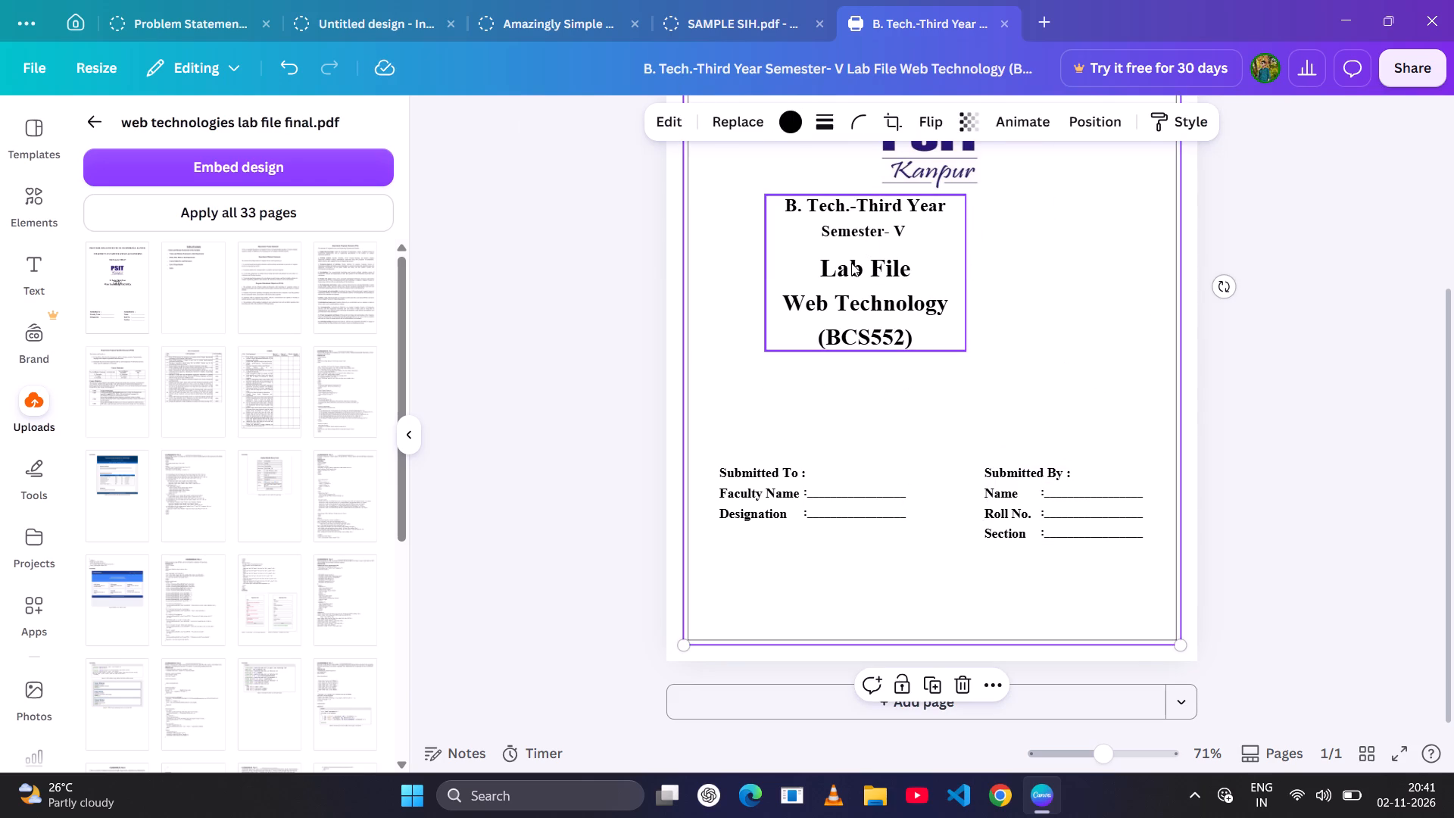
drag(851, 263, 931, 279)
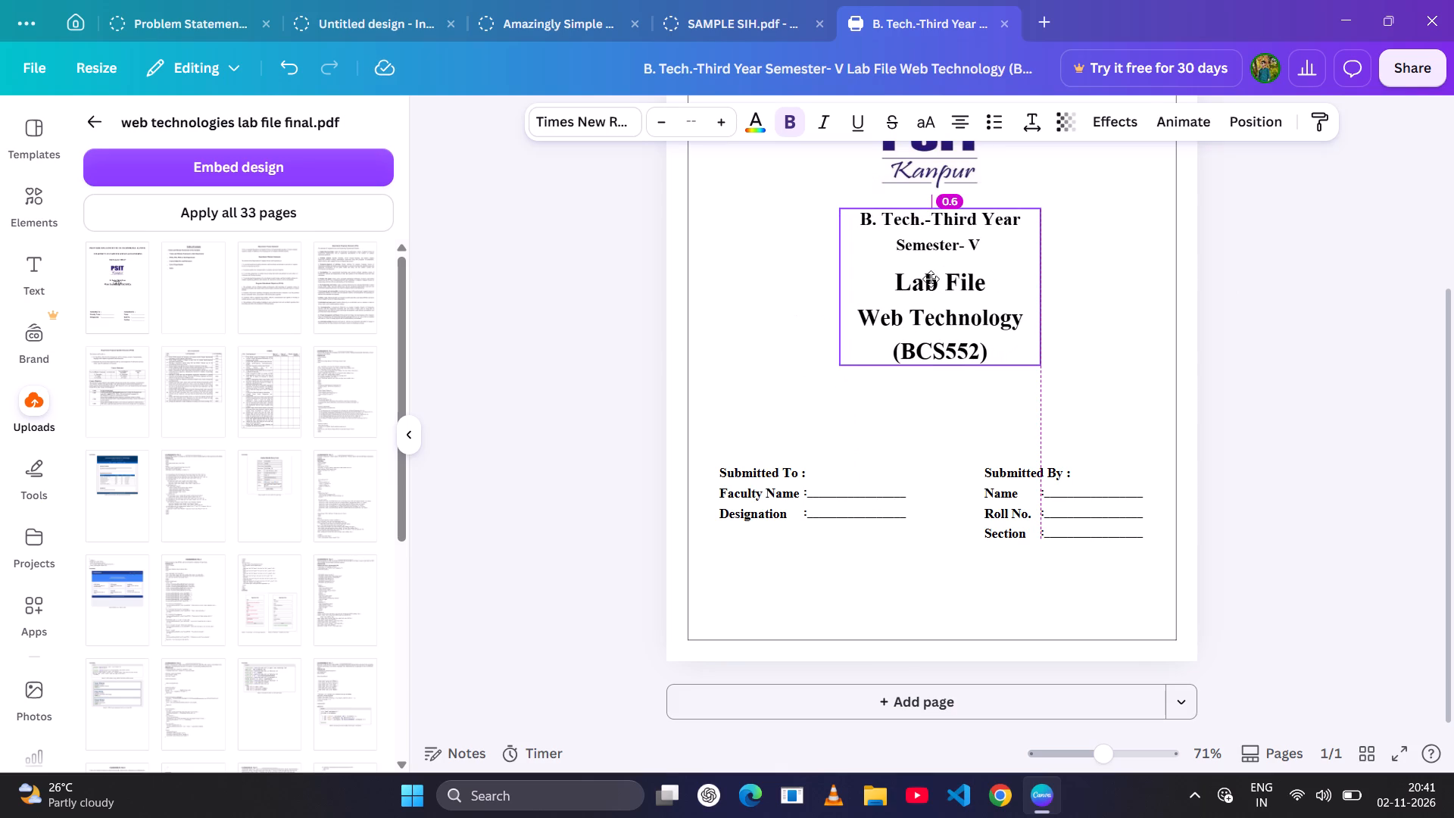
drag(931, 279, 930, 279)
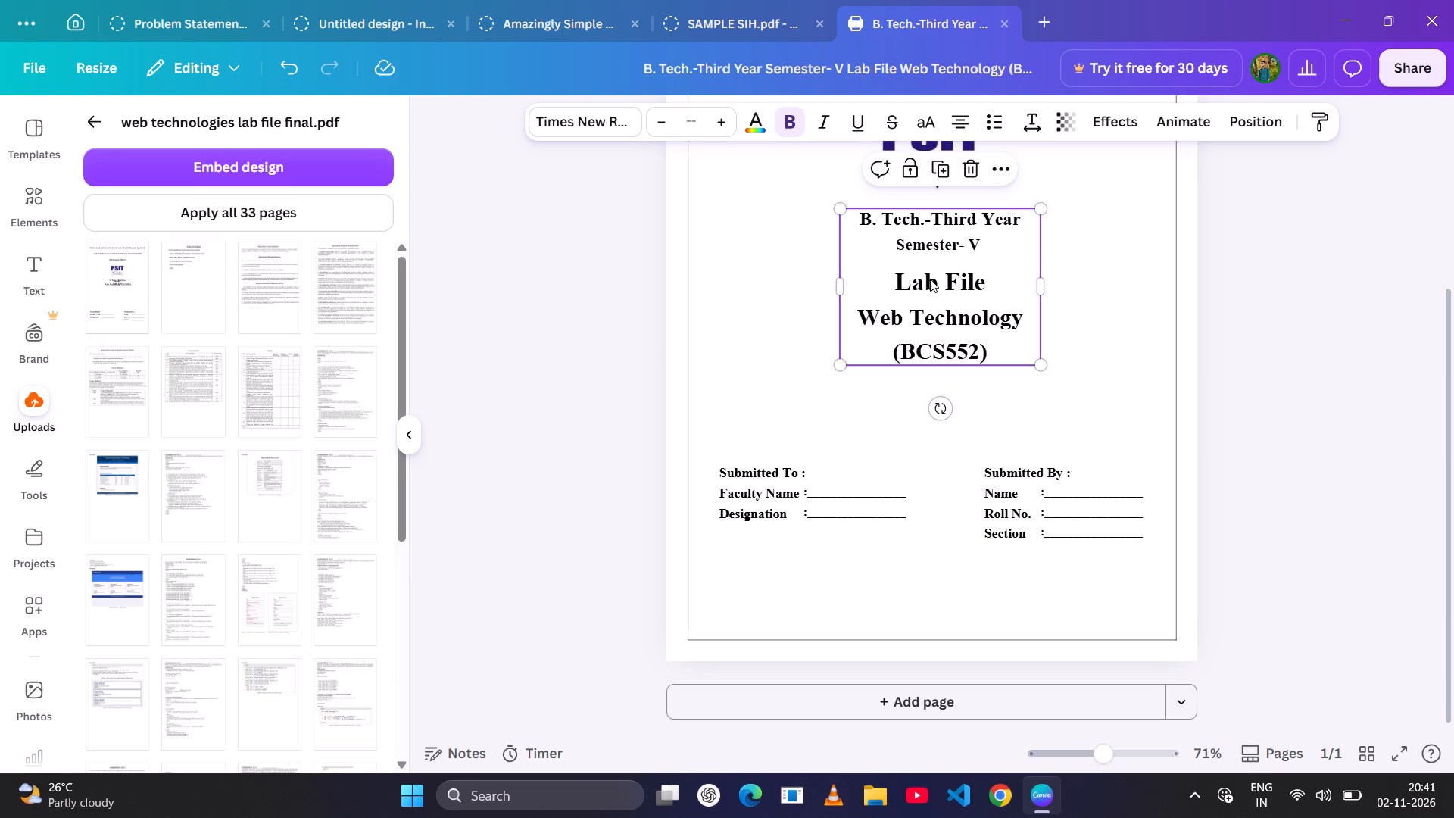
Widen the title block's text box and recentre it beneath the logo.
drag(1044, 290, 1126, 302)
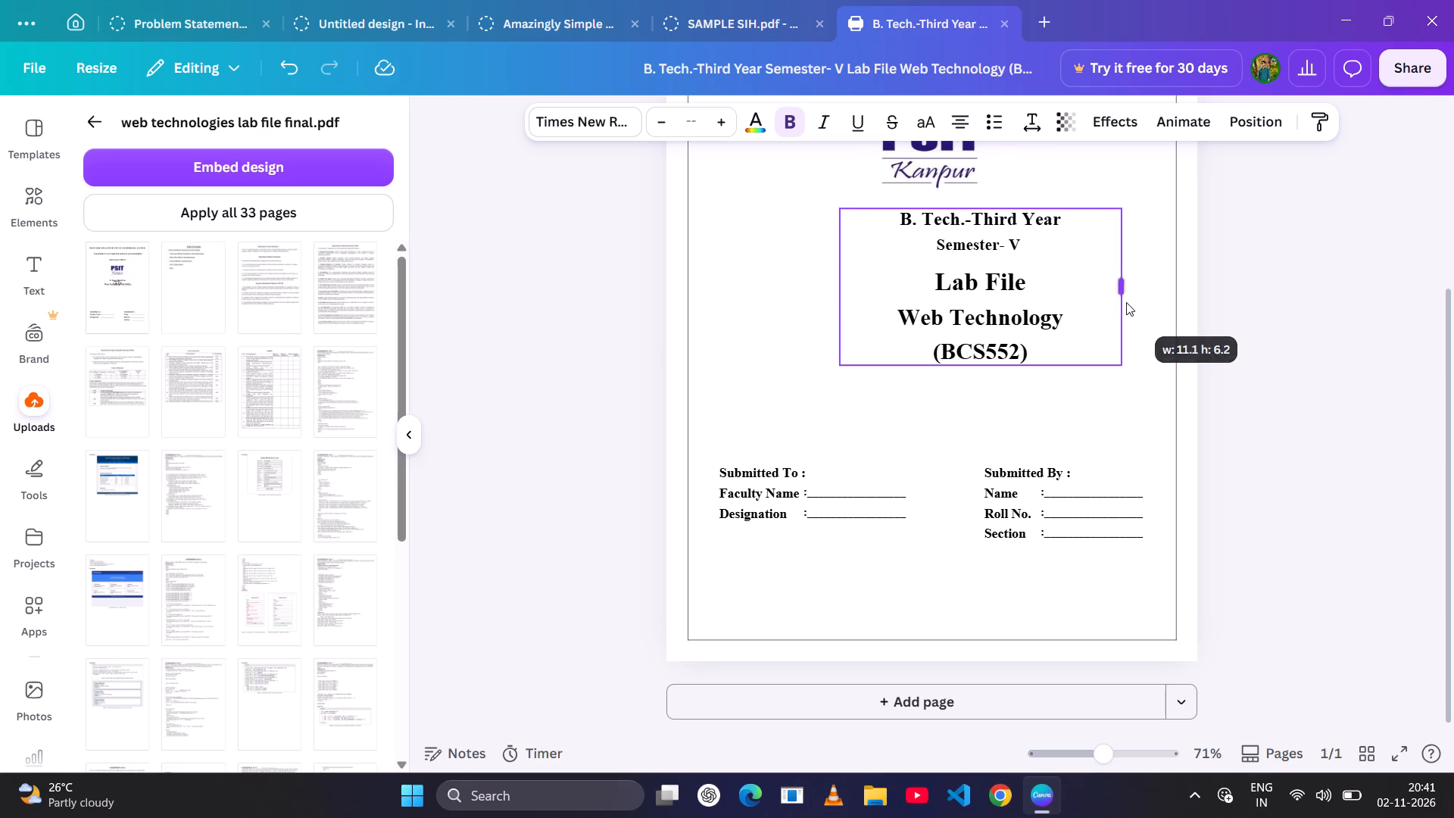
drag(1126, 302, 1153, 302)
drag(1077, 286, 1056, 289)
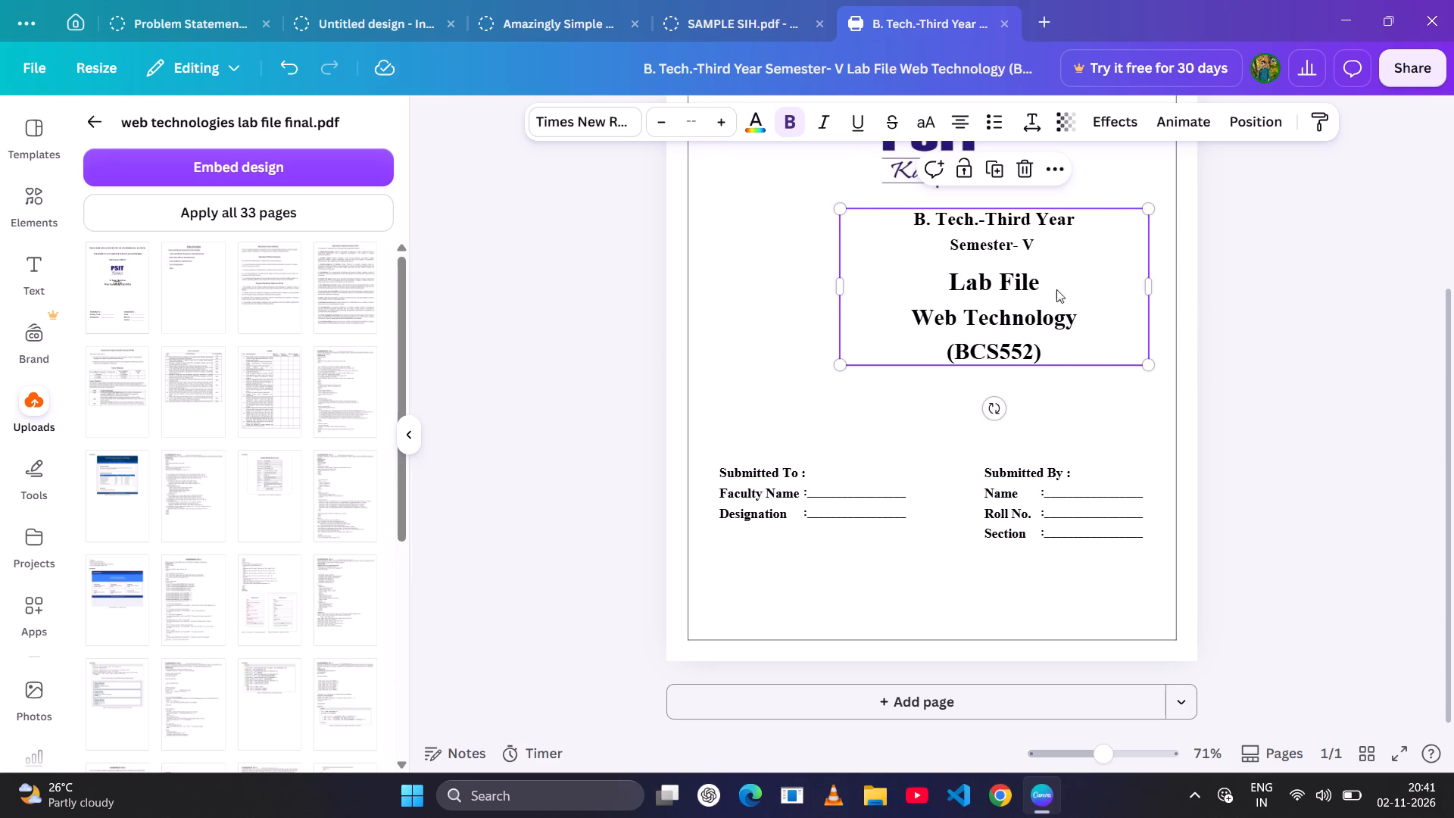
drag(1056, 289, 1016, 295)
Remove the line breaks before "(BCS552)" so it joins the "Web Technology" line.
click(879, 358)
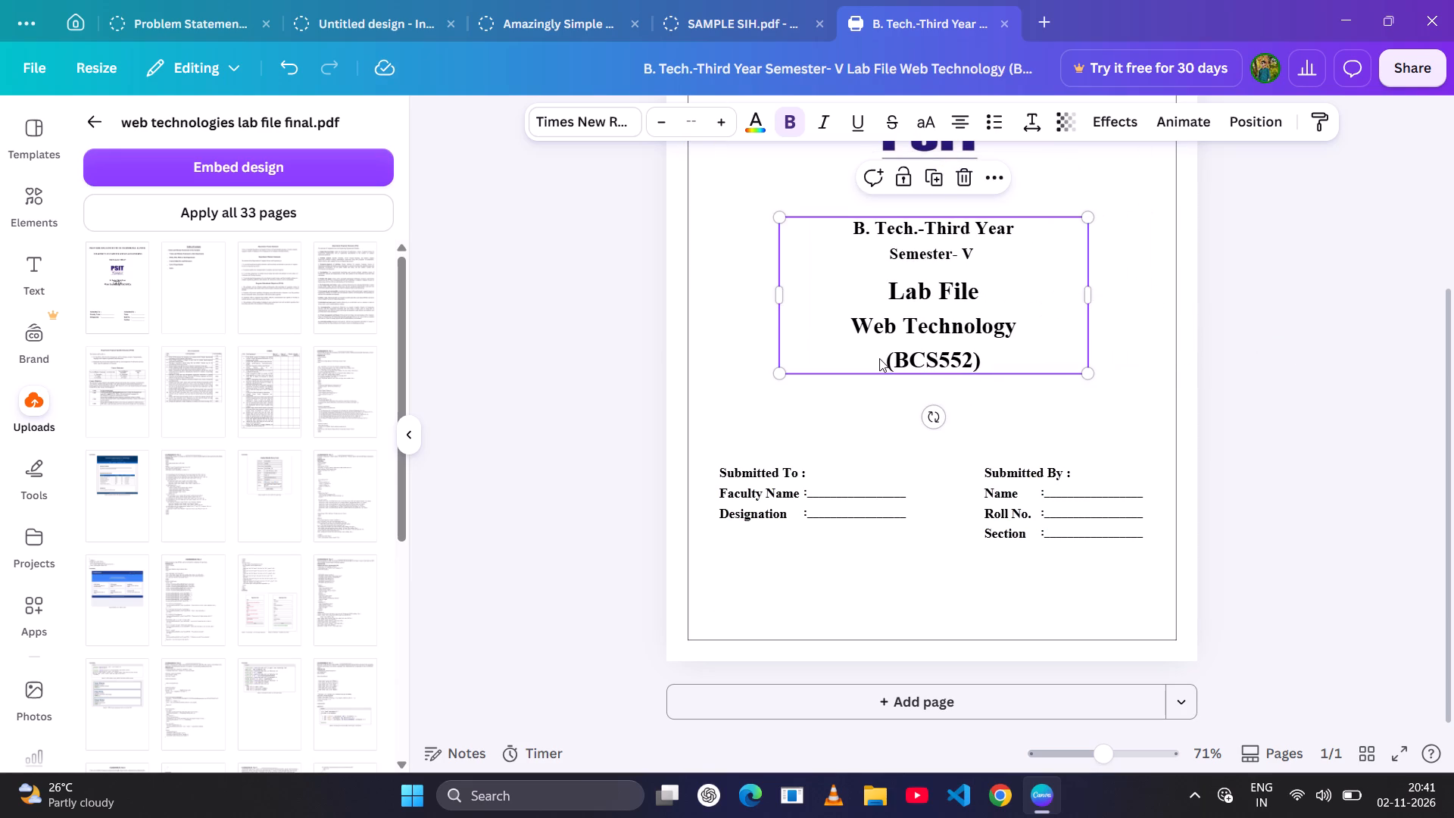
key(BackSpace)
key(BackSpace)
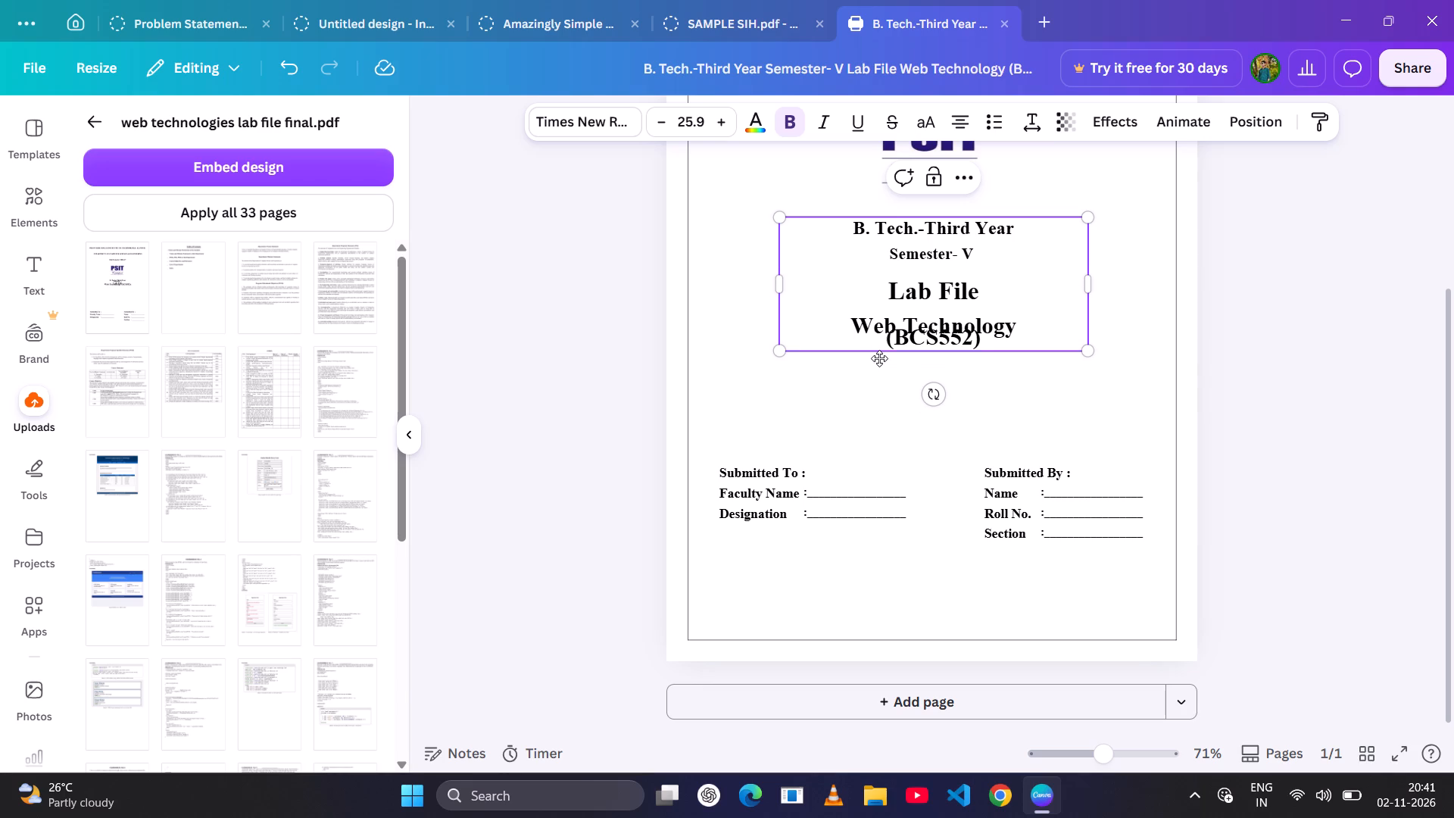
key(BackSpace)
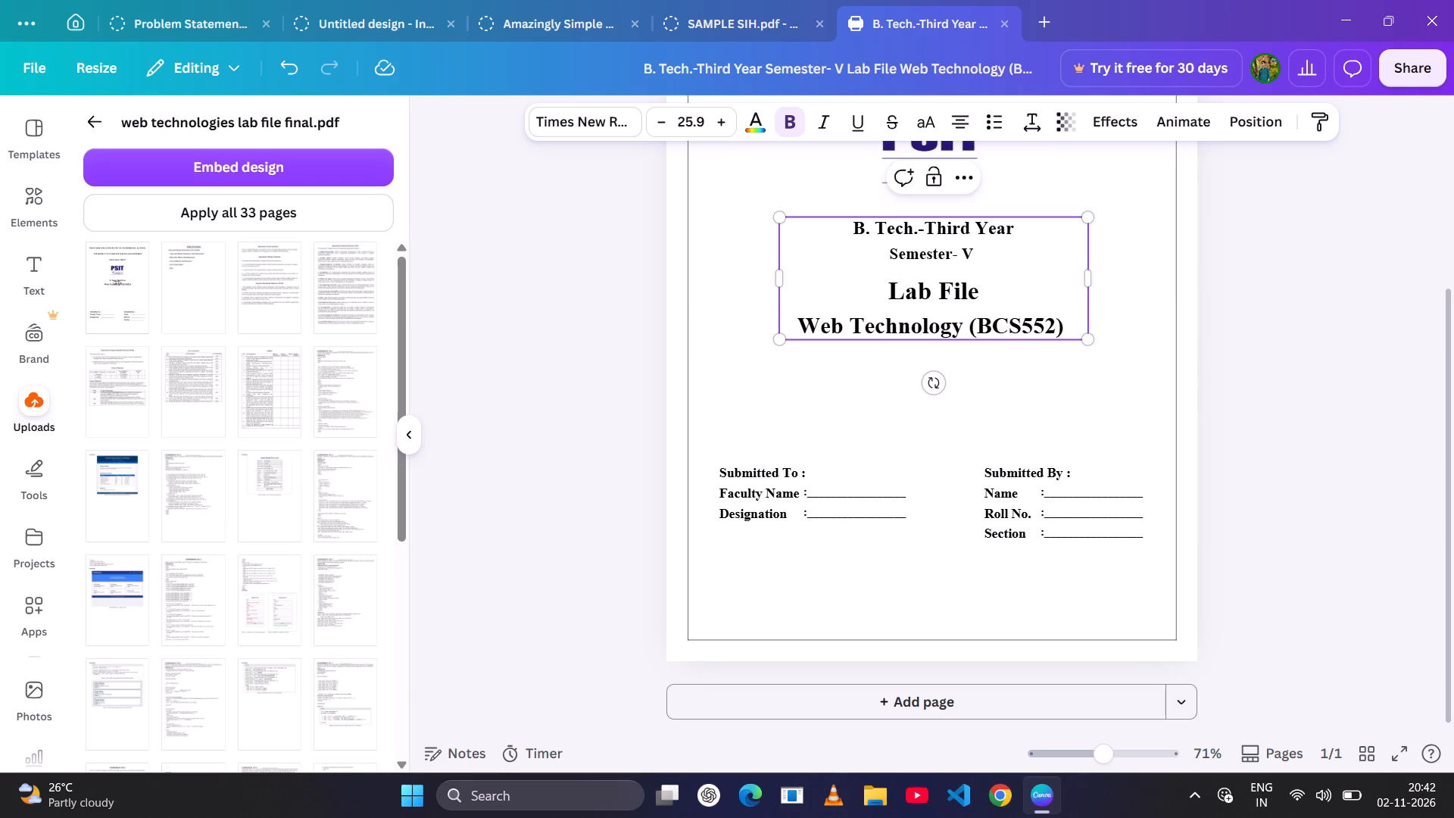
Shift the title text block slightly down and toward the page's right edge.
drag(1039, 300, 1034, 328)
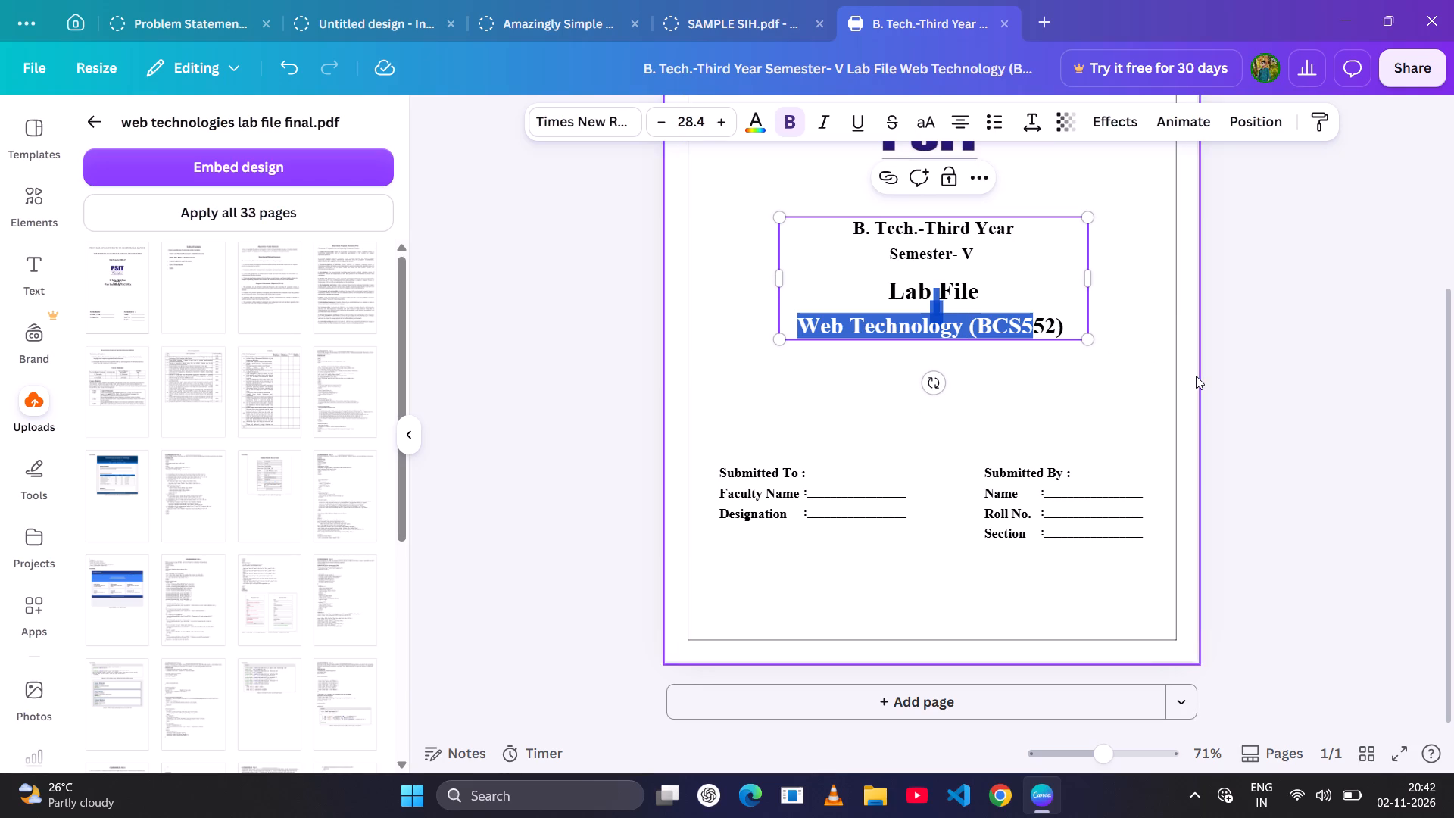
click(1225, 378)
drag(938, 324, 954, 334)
Insert three line breaks after "Semester- V" to widen the gap above "Lab File".
click(1008, 264)
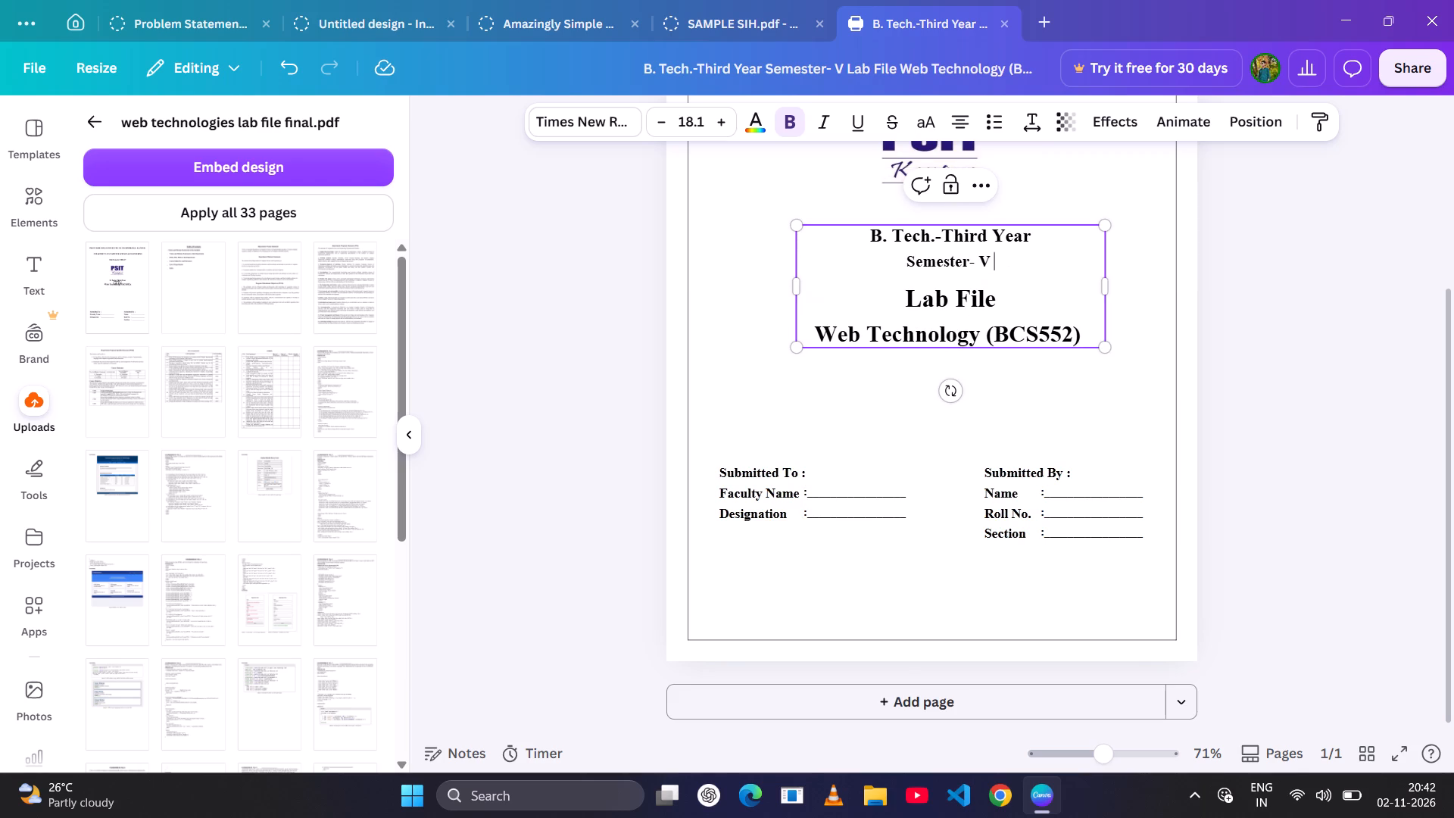
key(Return)
key(Return)
key(Return)
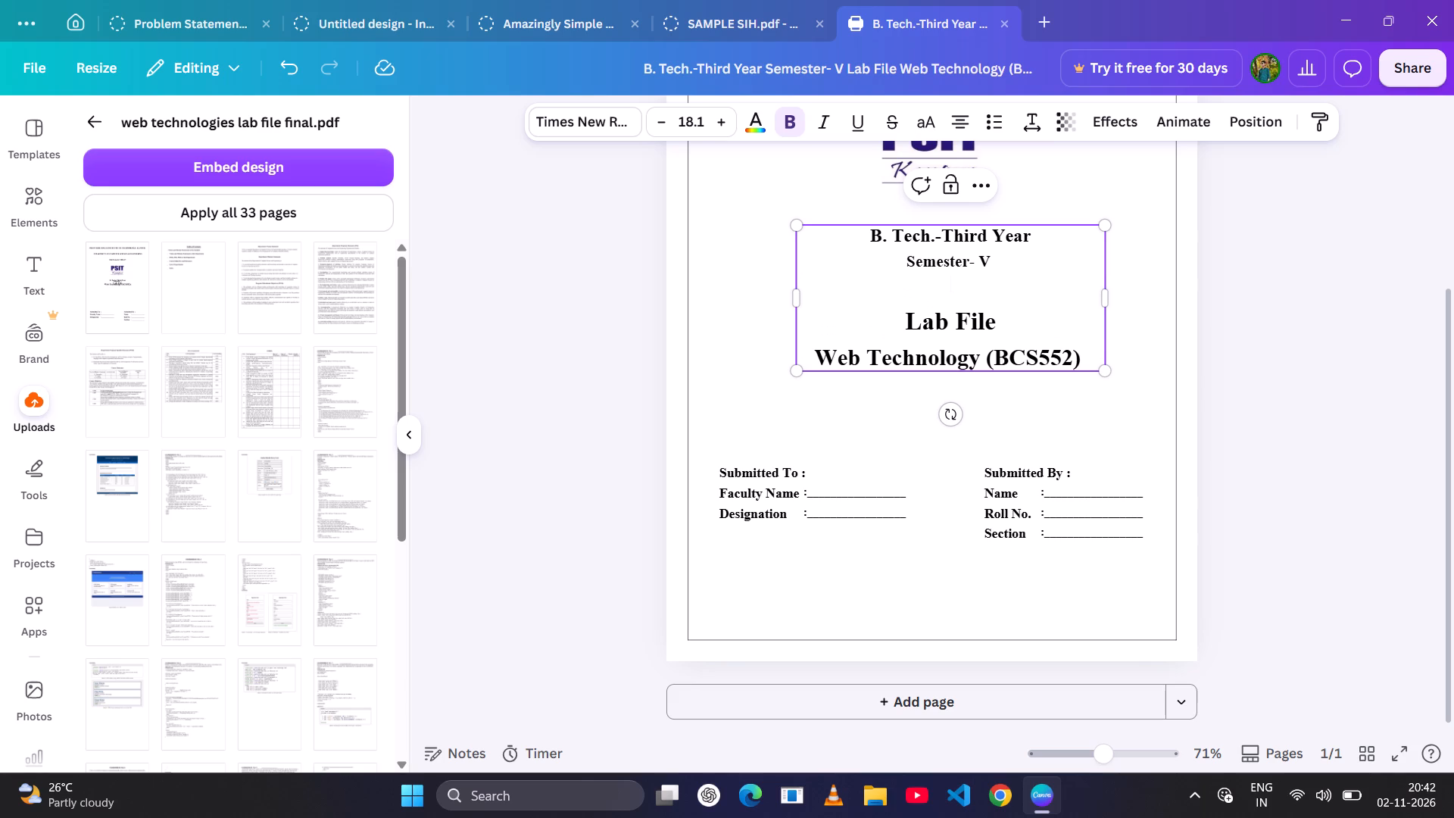
Insert two line breaks after "B. Tech.-Third Year" to widen the gap above "Semester- V".
click(1034, 242)
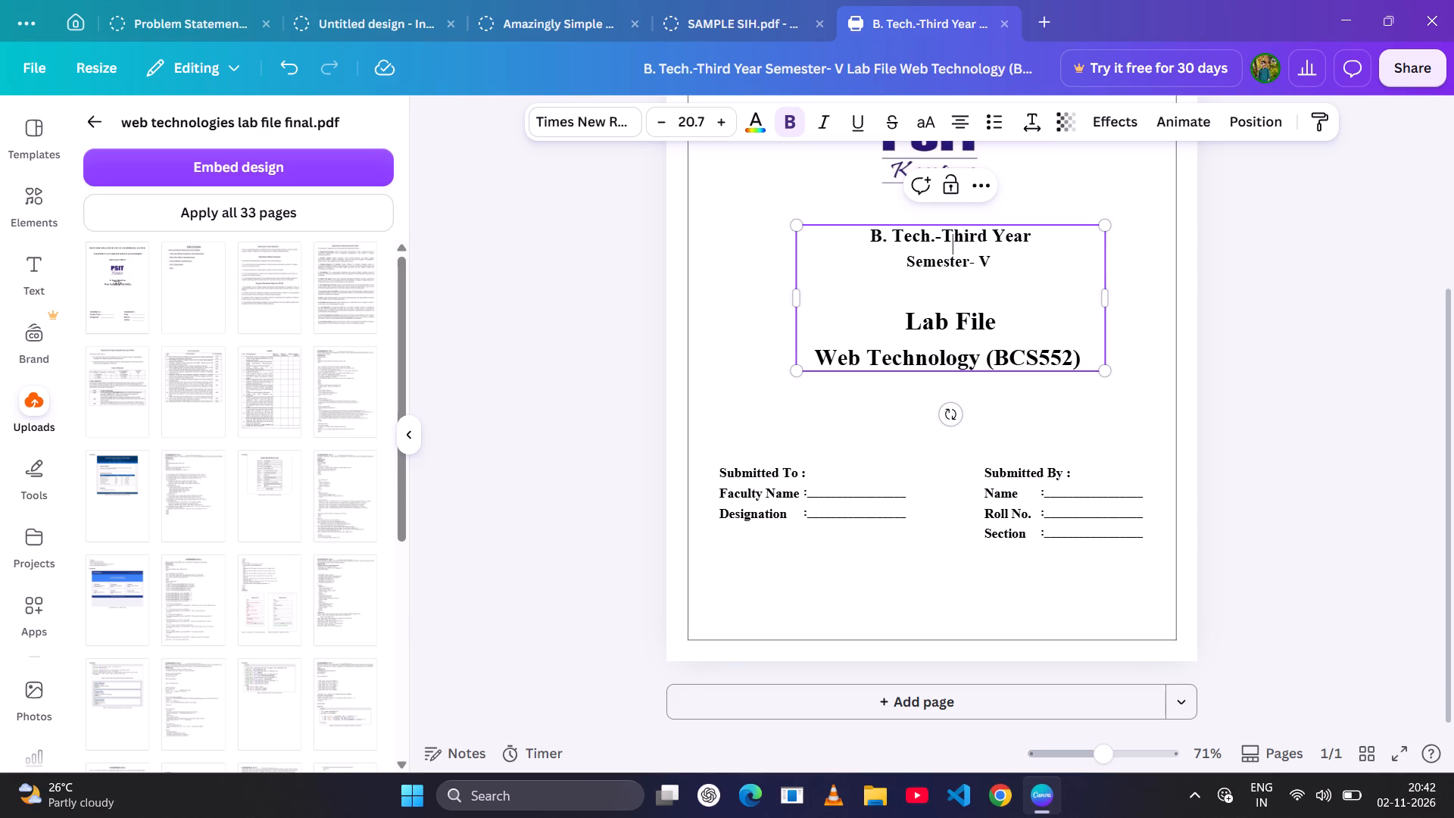
click(1037, 239)
click(1039, 233)
key(Return)
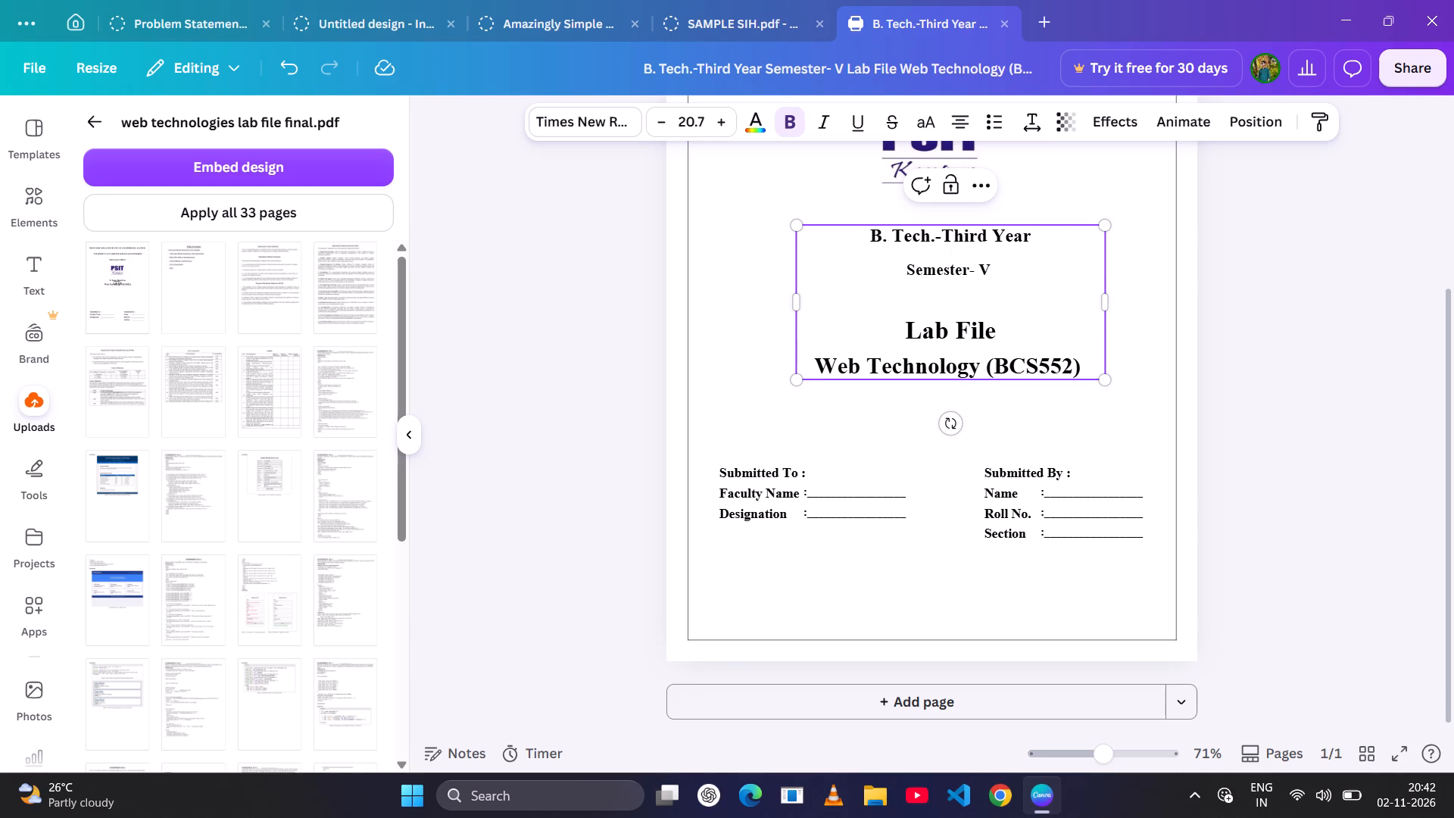
key(Return)
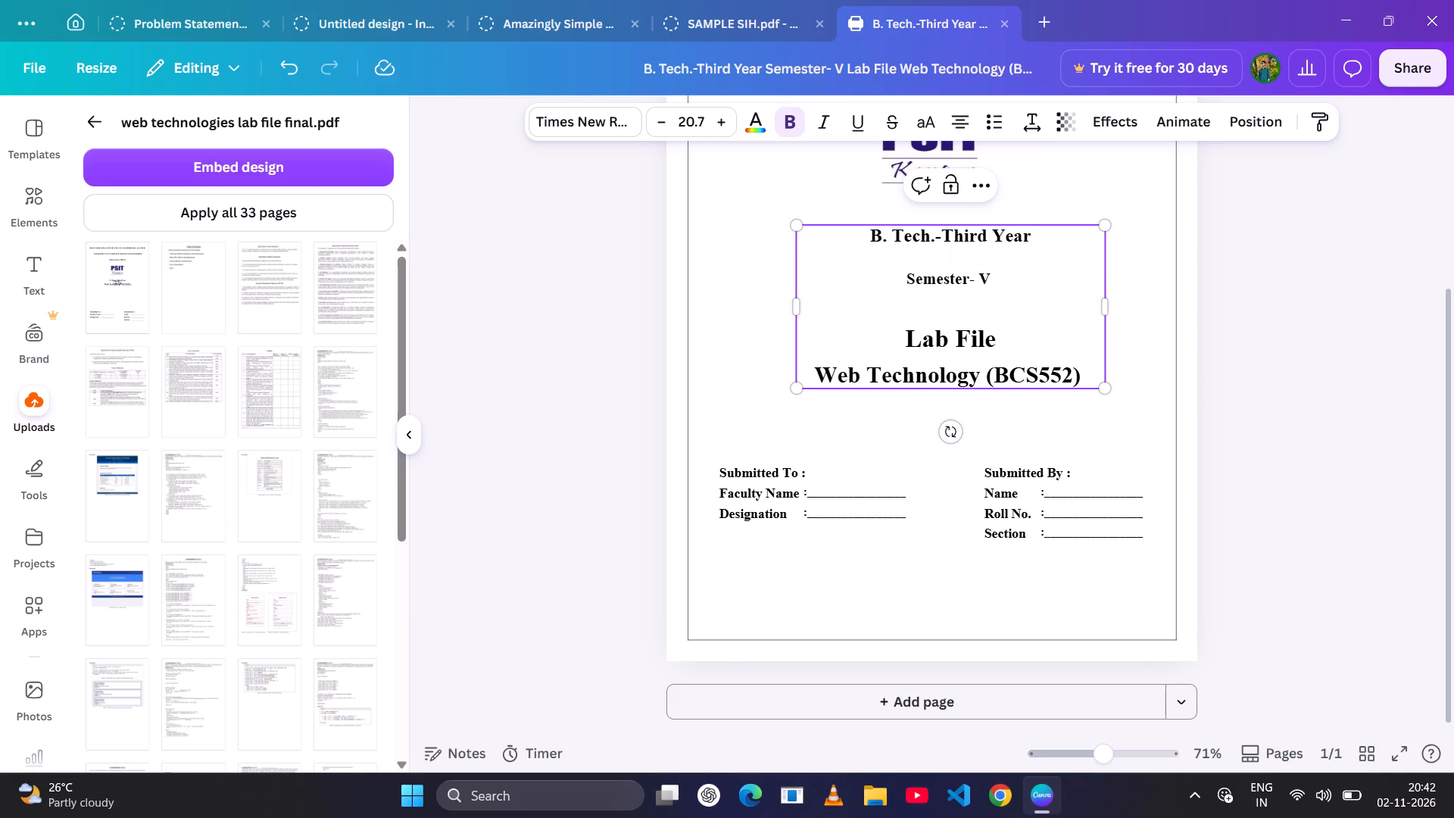
click(1254, 336)
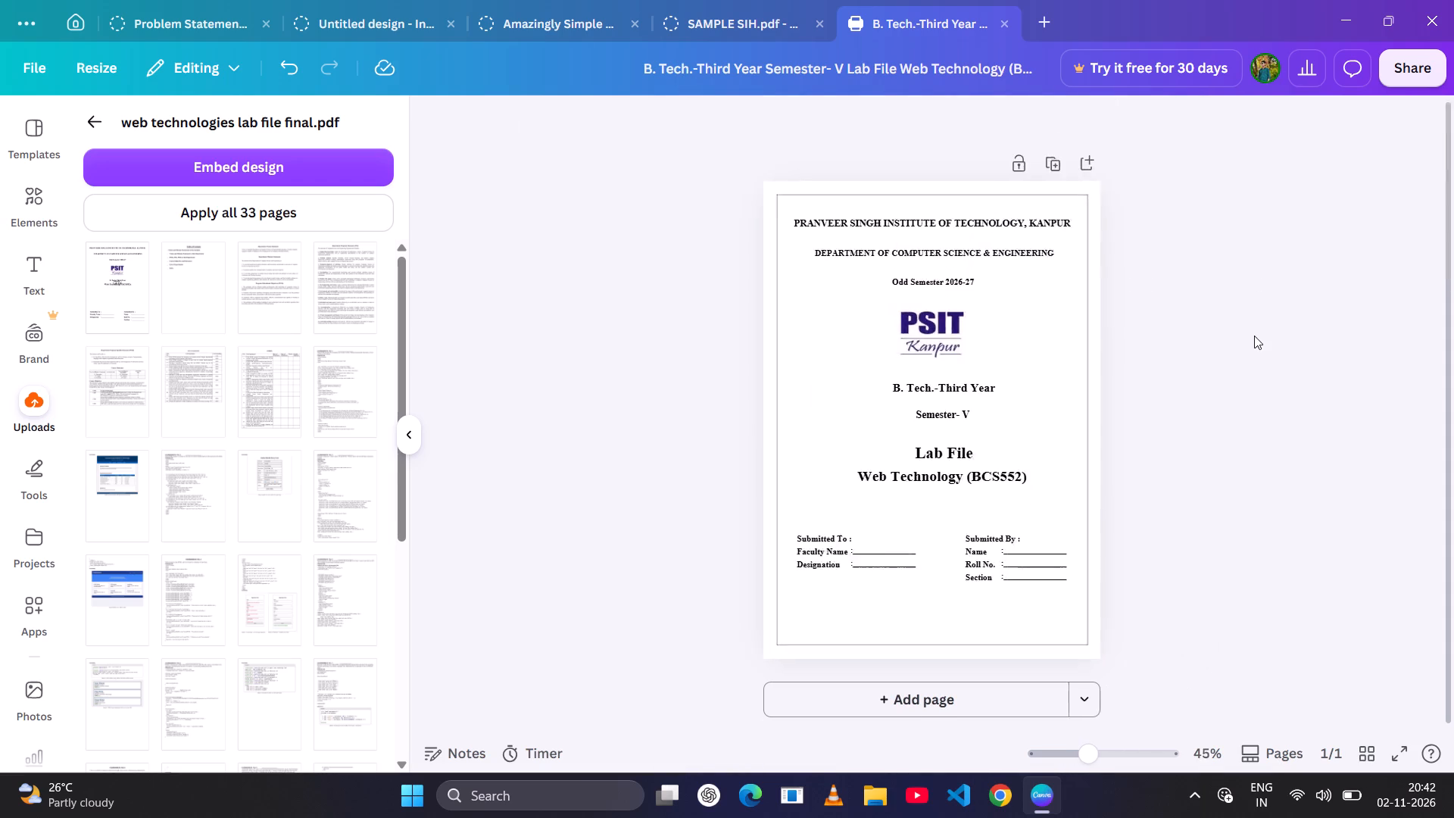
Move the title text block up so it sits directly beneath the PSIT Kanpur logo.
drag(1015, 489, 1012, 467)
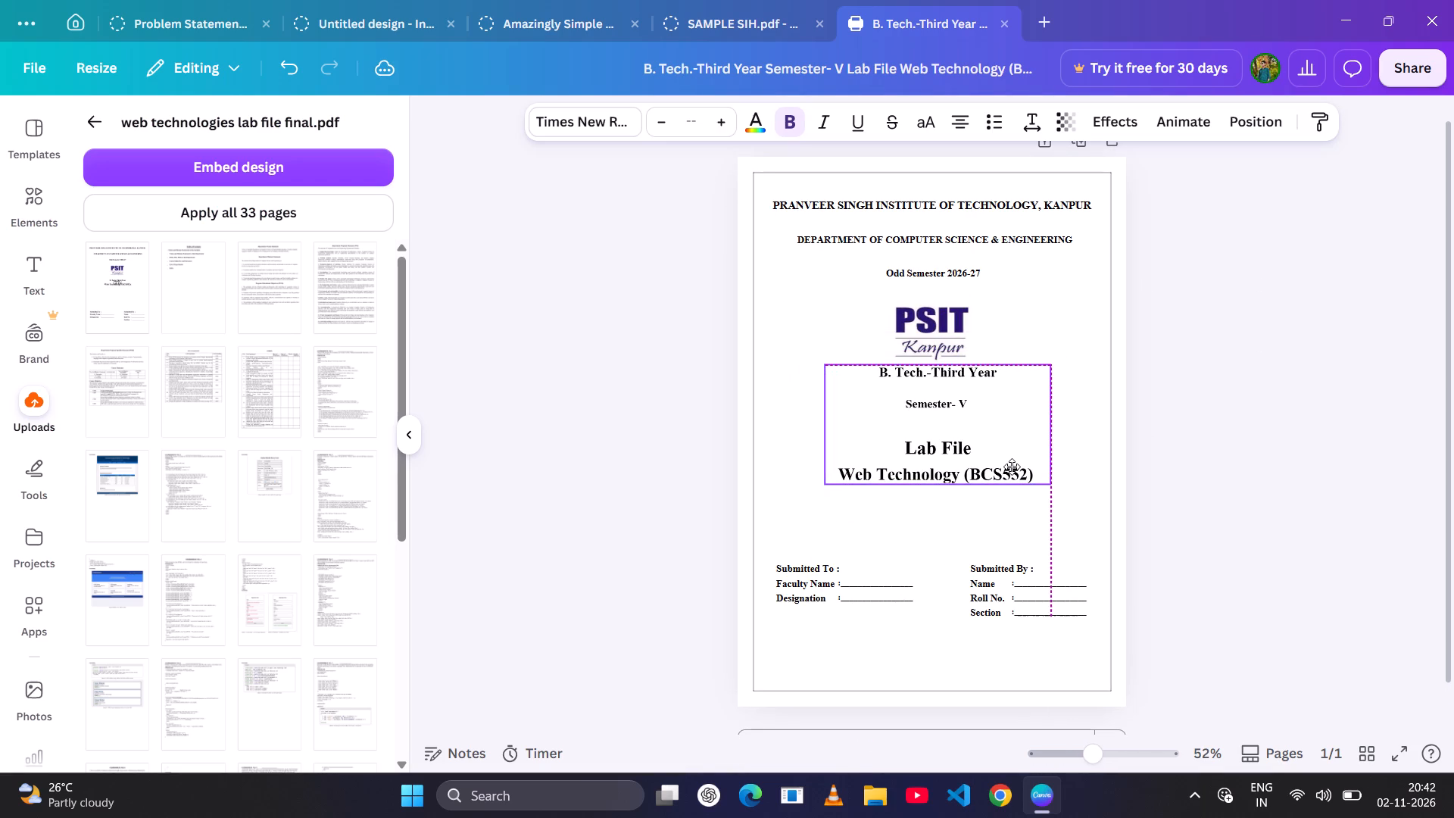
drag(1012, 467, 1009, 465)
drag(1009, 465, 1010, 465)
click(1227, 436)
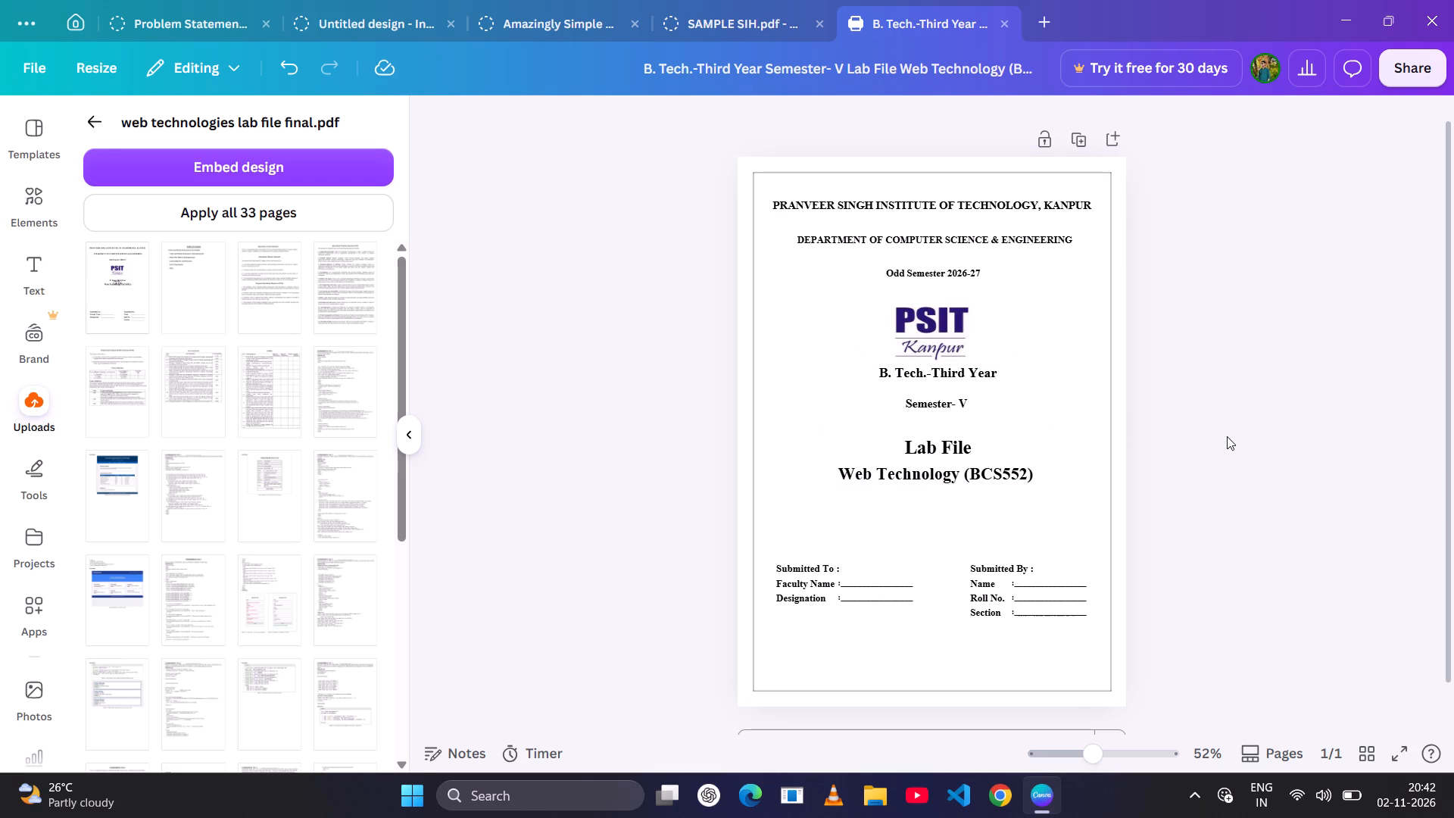
Scale the title text block down slightly and position it near the page's centre, with a clear gap below the logo.
click(985, 479)
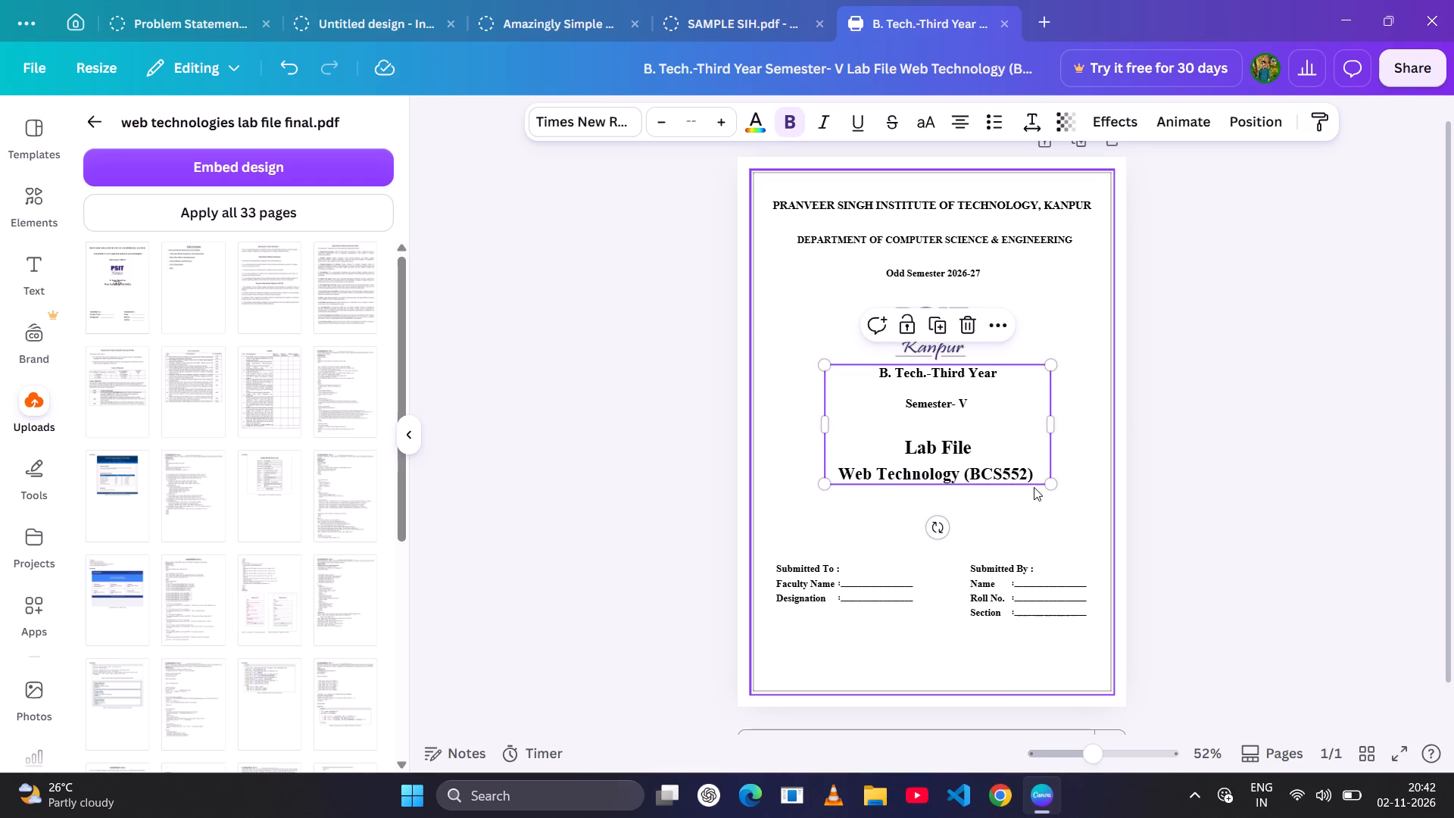
drag(1051, 482, 1015, 470)
drag(907, 418, 918, 435)
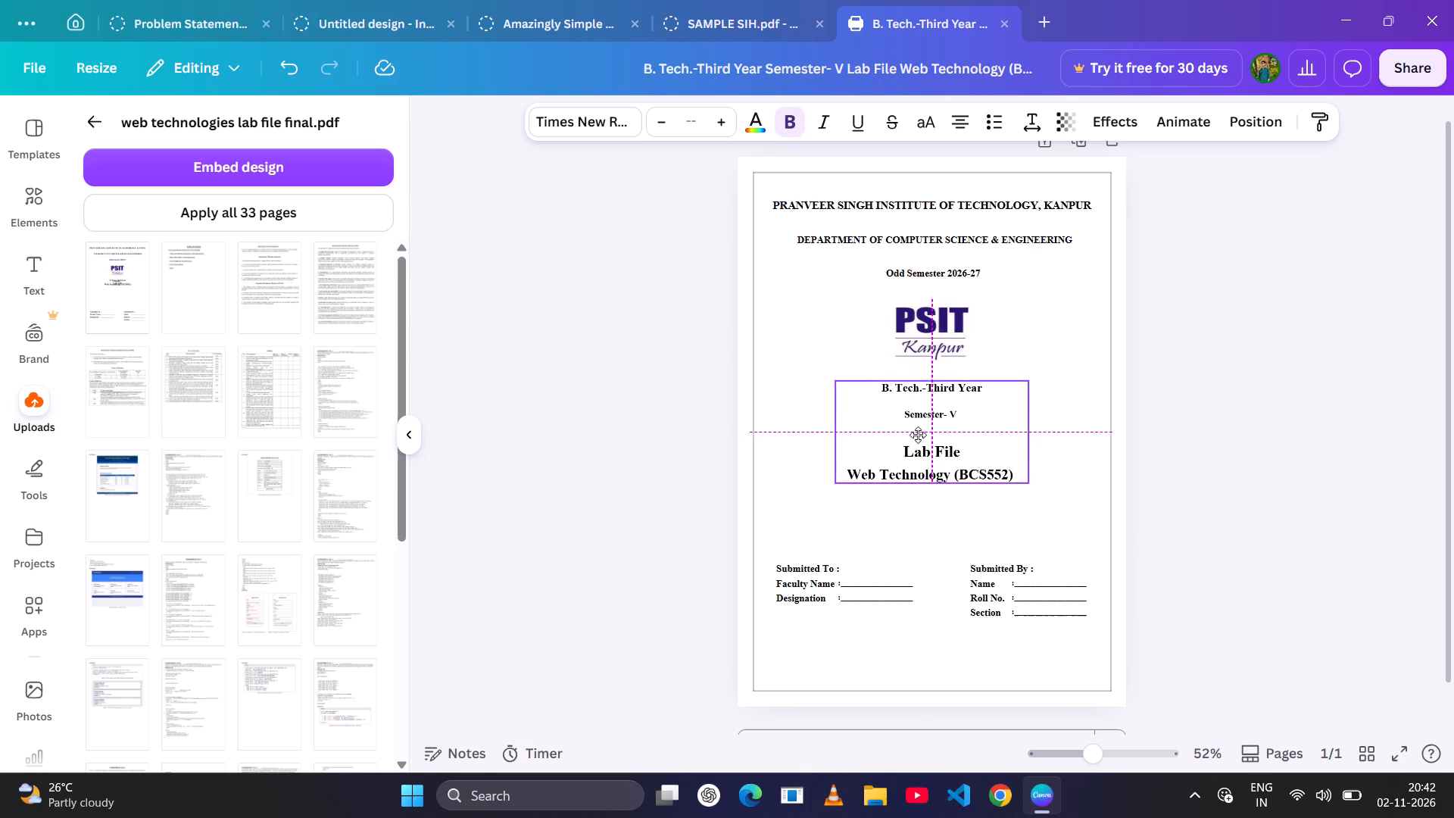
drag(918, 435, 929, 433)
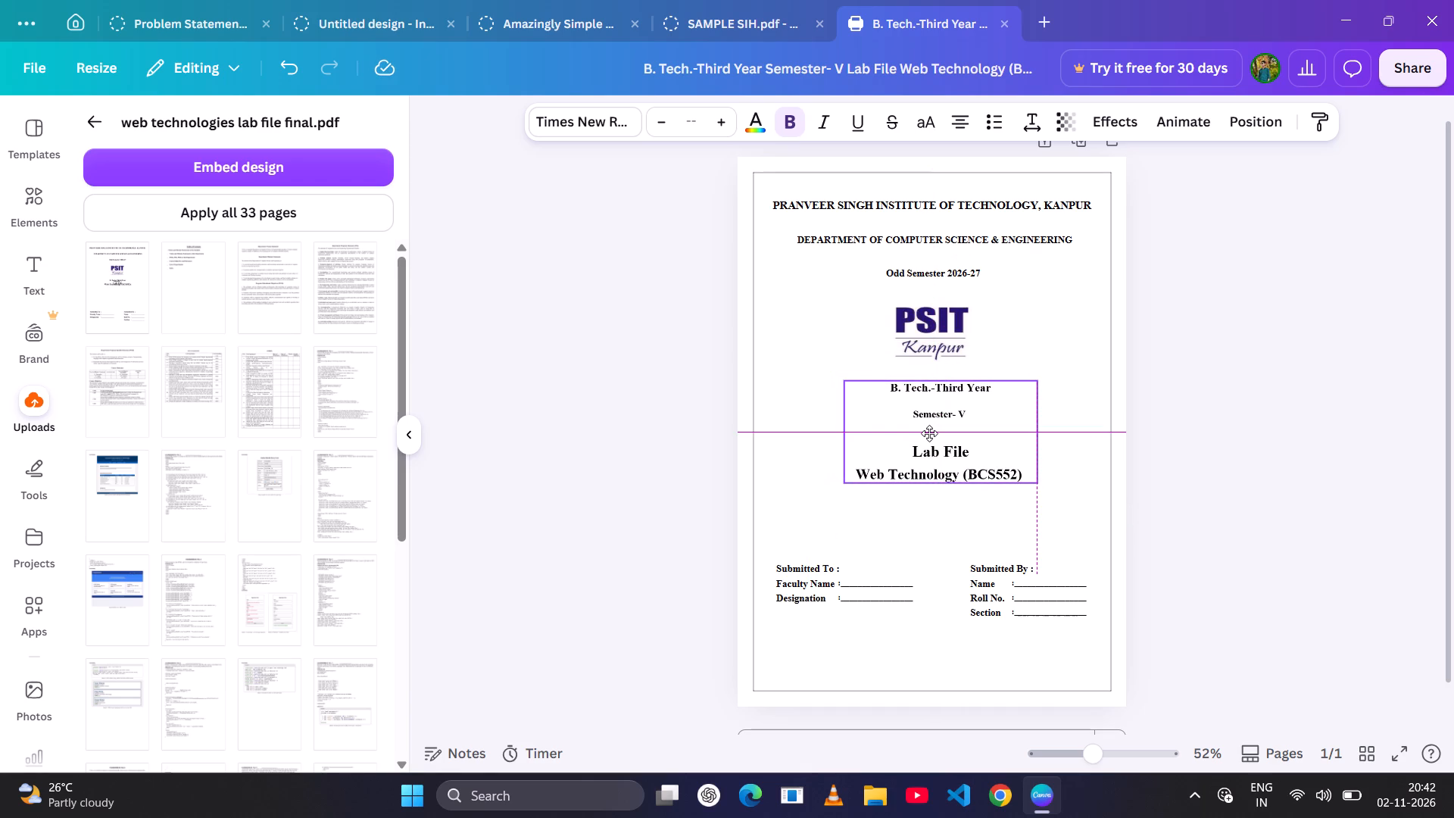
drag(929, 433, 930, 437)
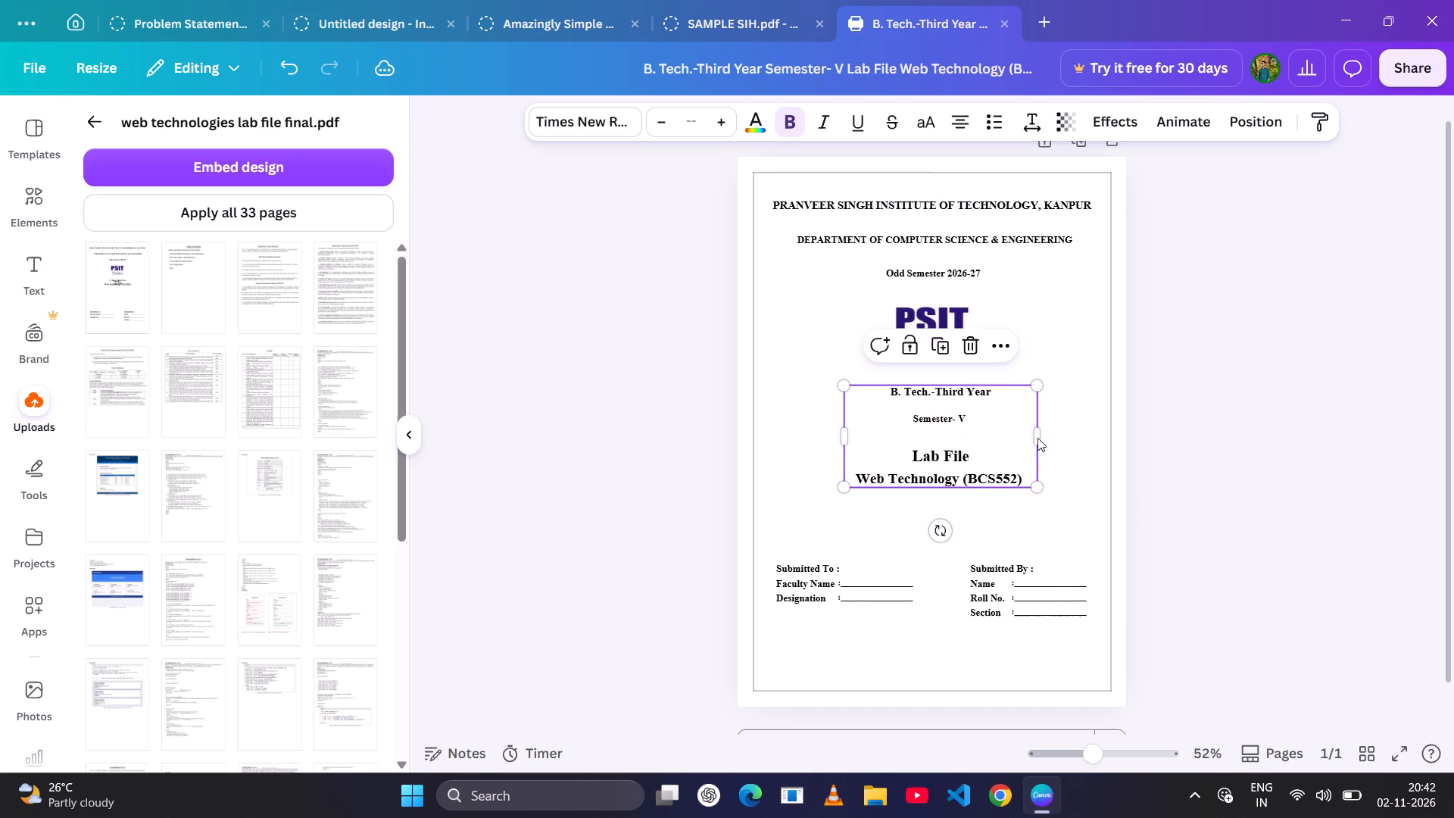
click(1213, 460)
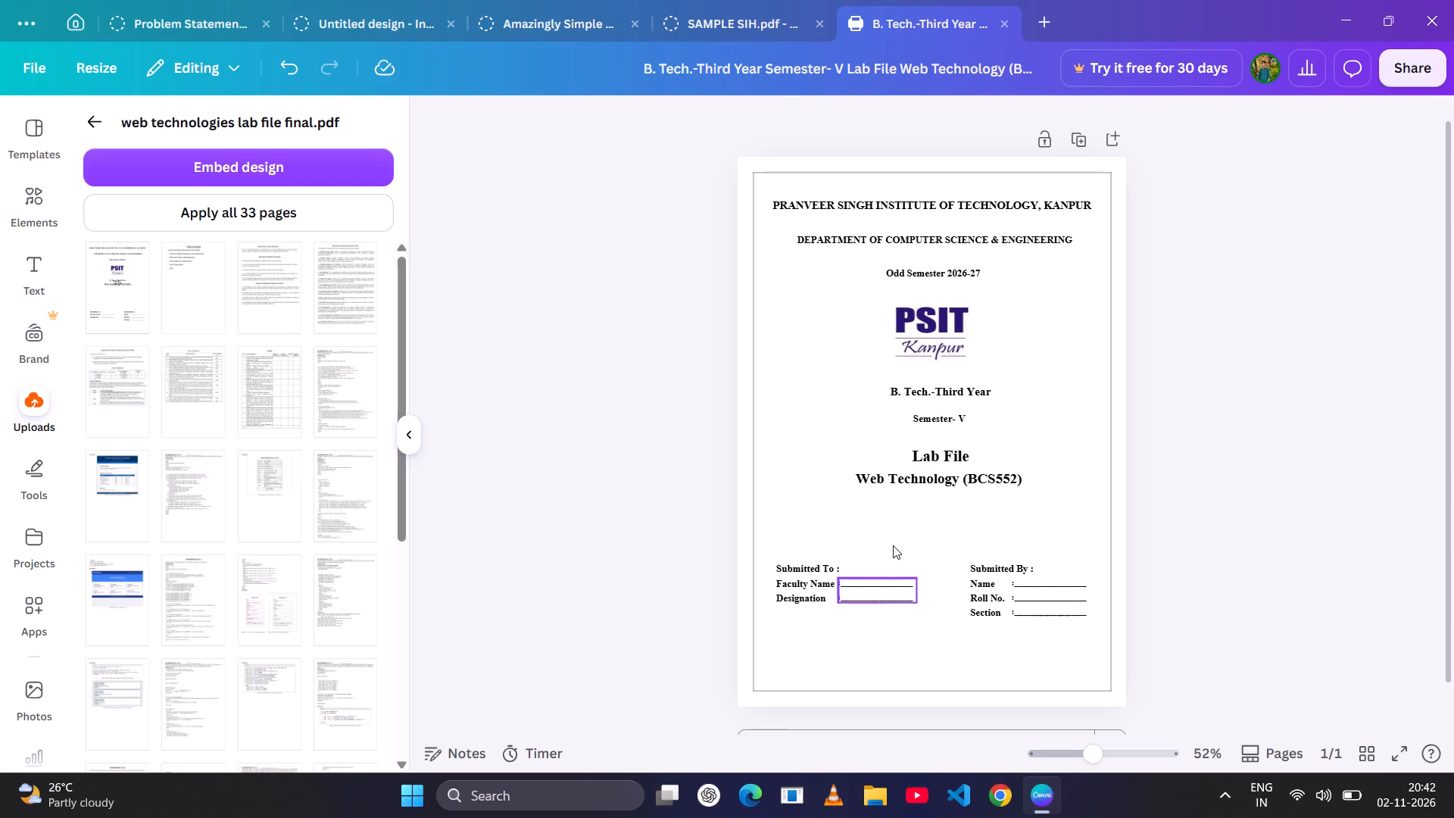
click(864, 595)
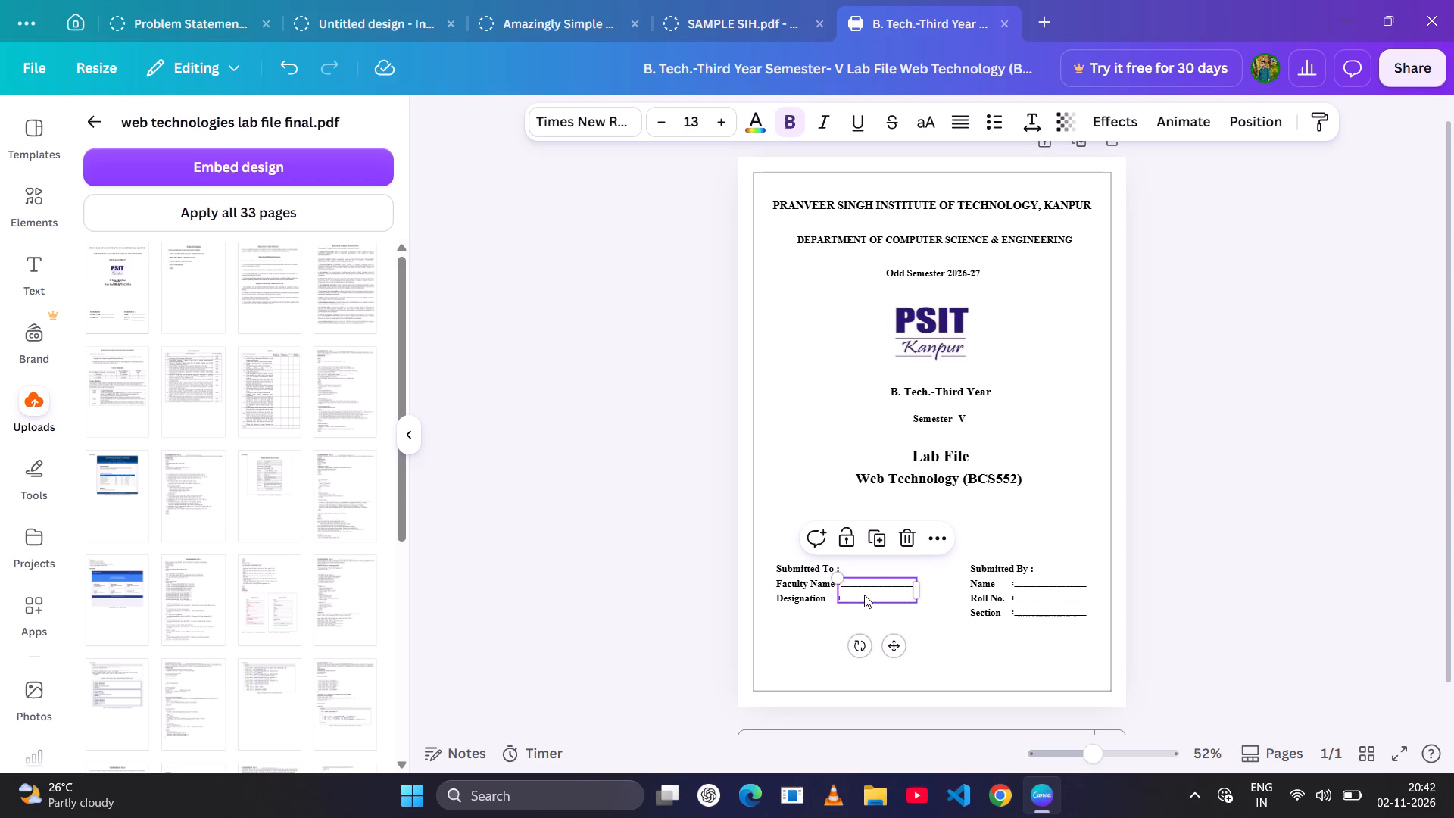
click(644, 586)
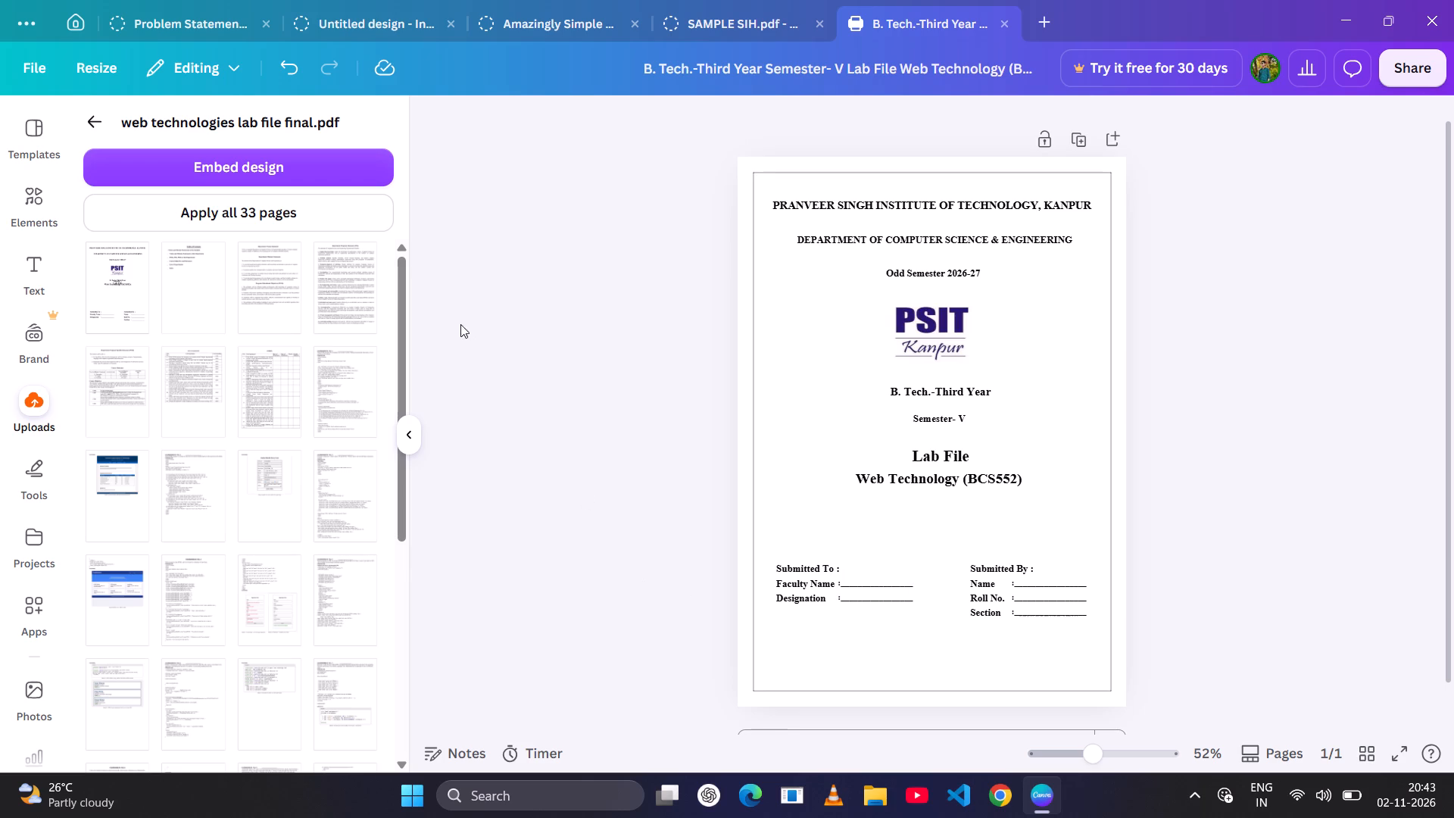
Add a subheading text element to the page containing the student's full name.
click(42, 252)
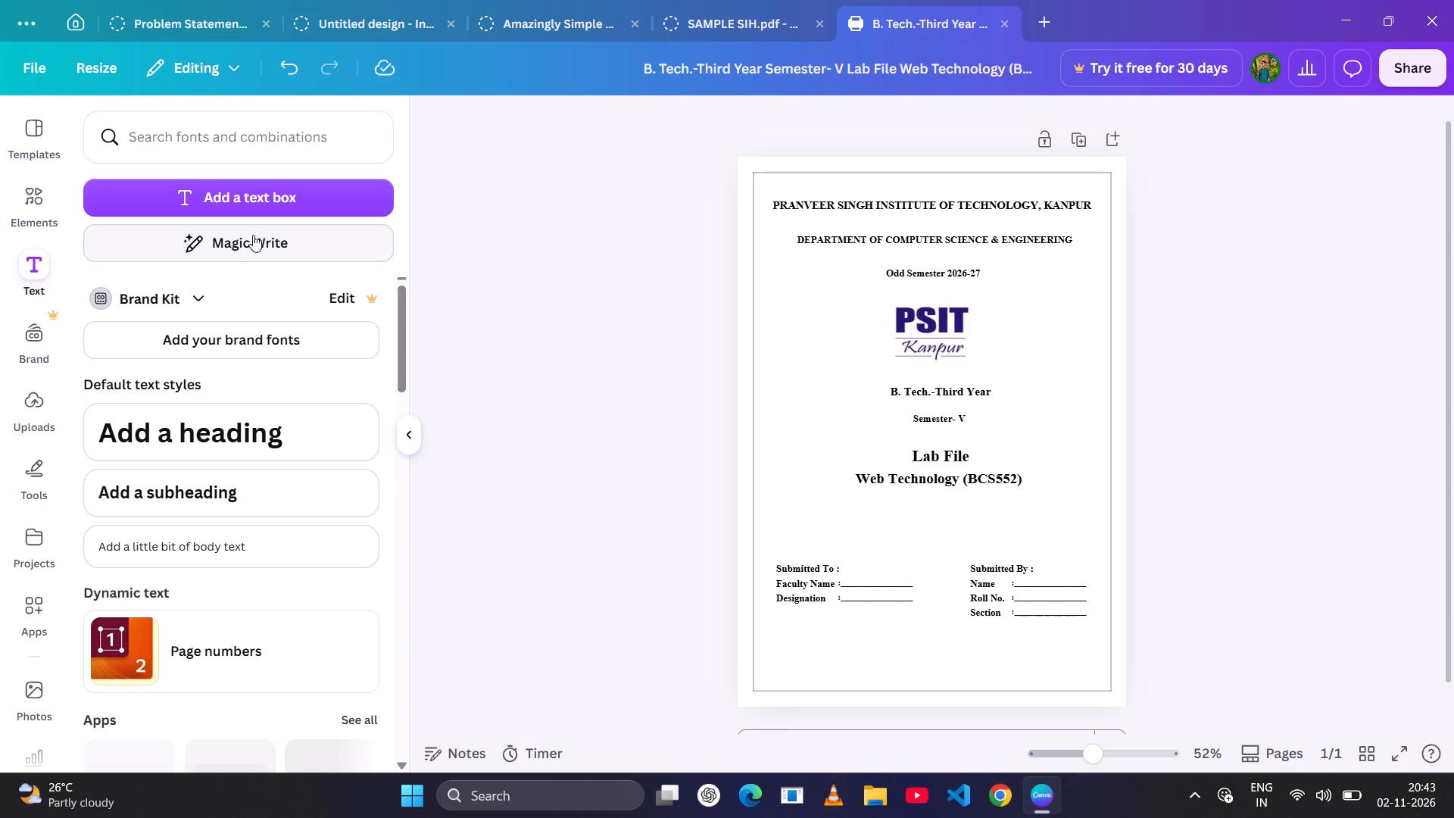
click(269, 505)
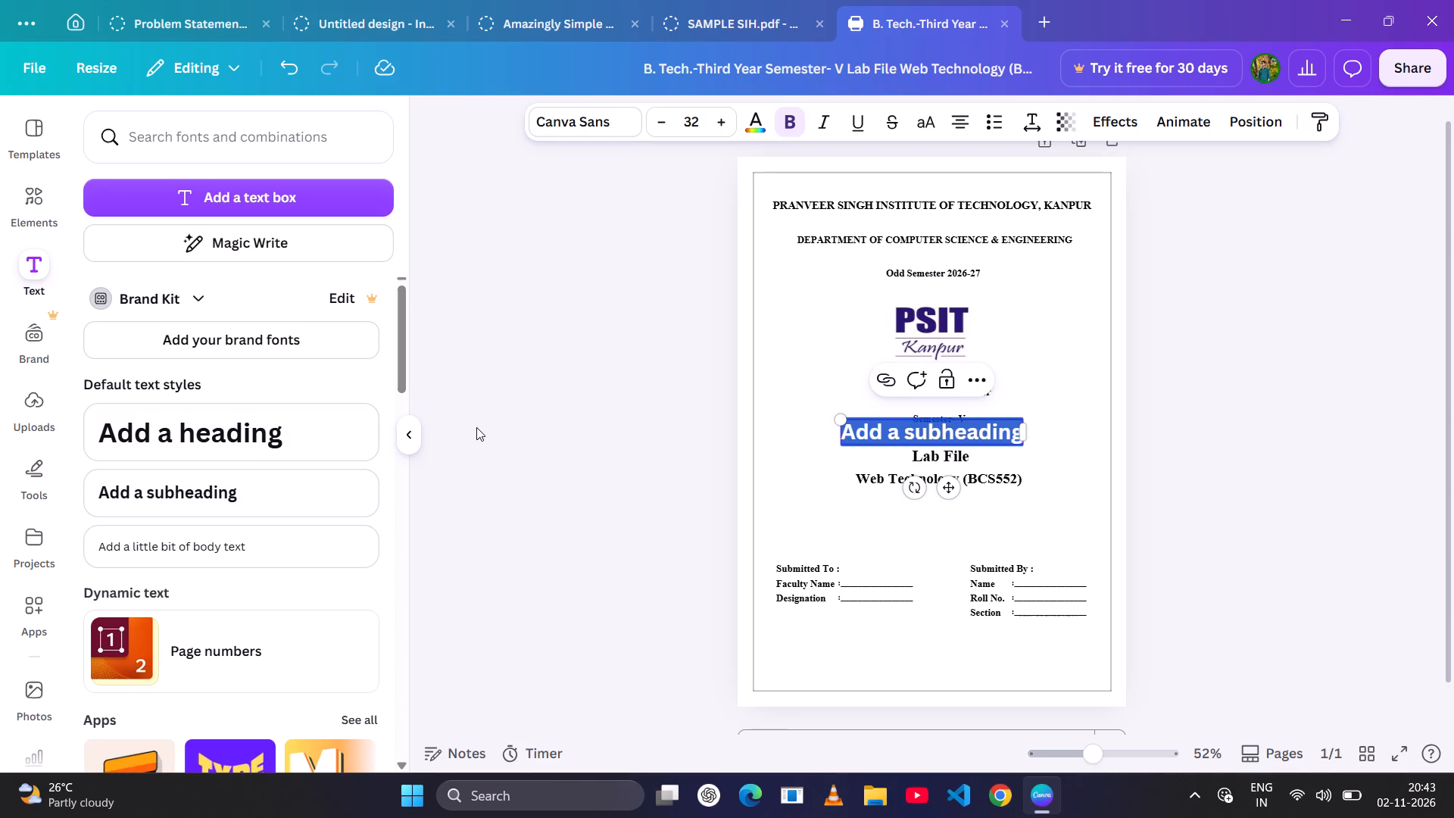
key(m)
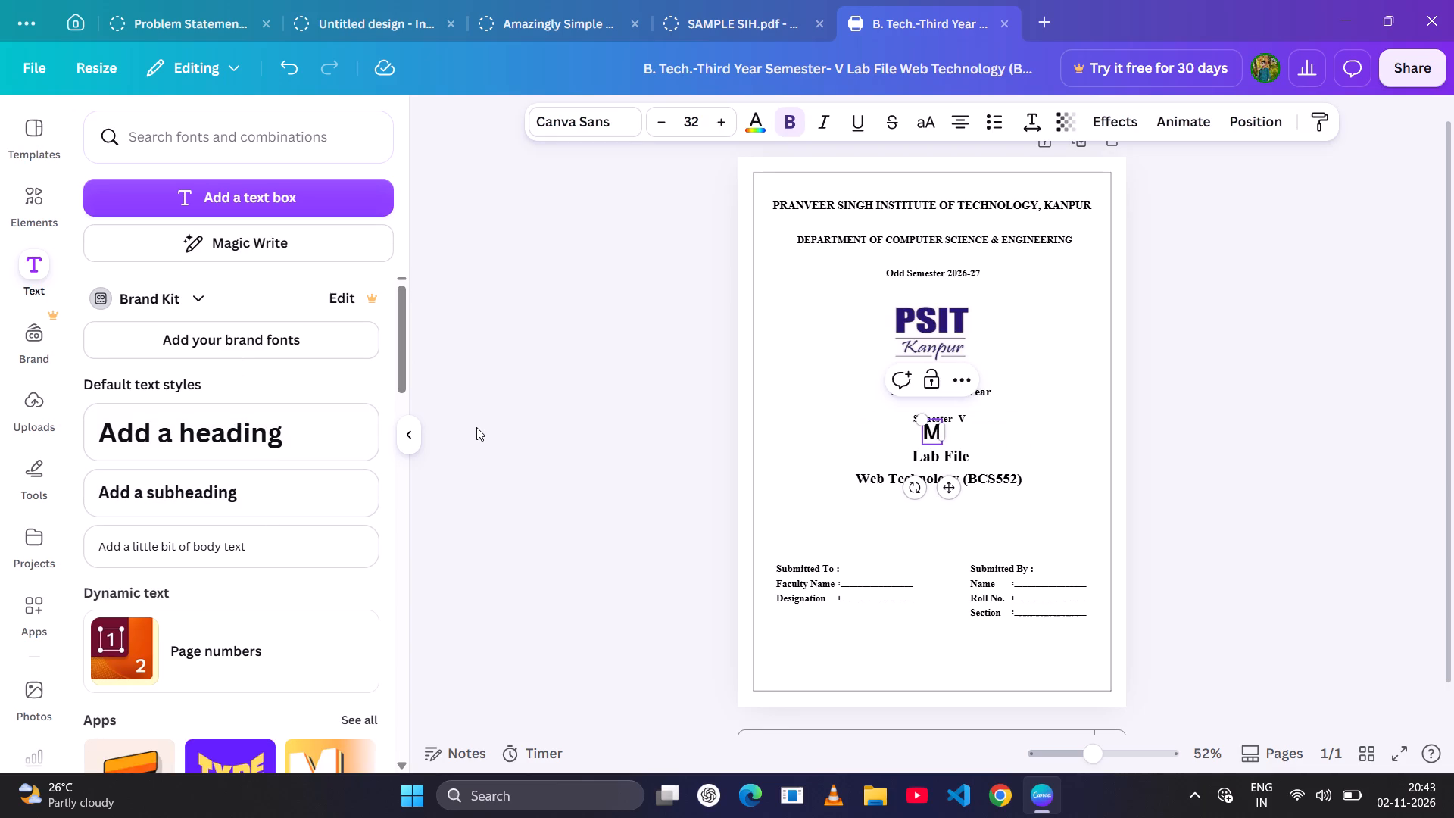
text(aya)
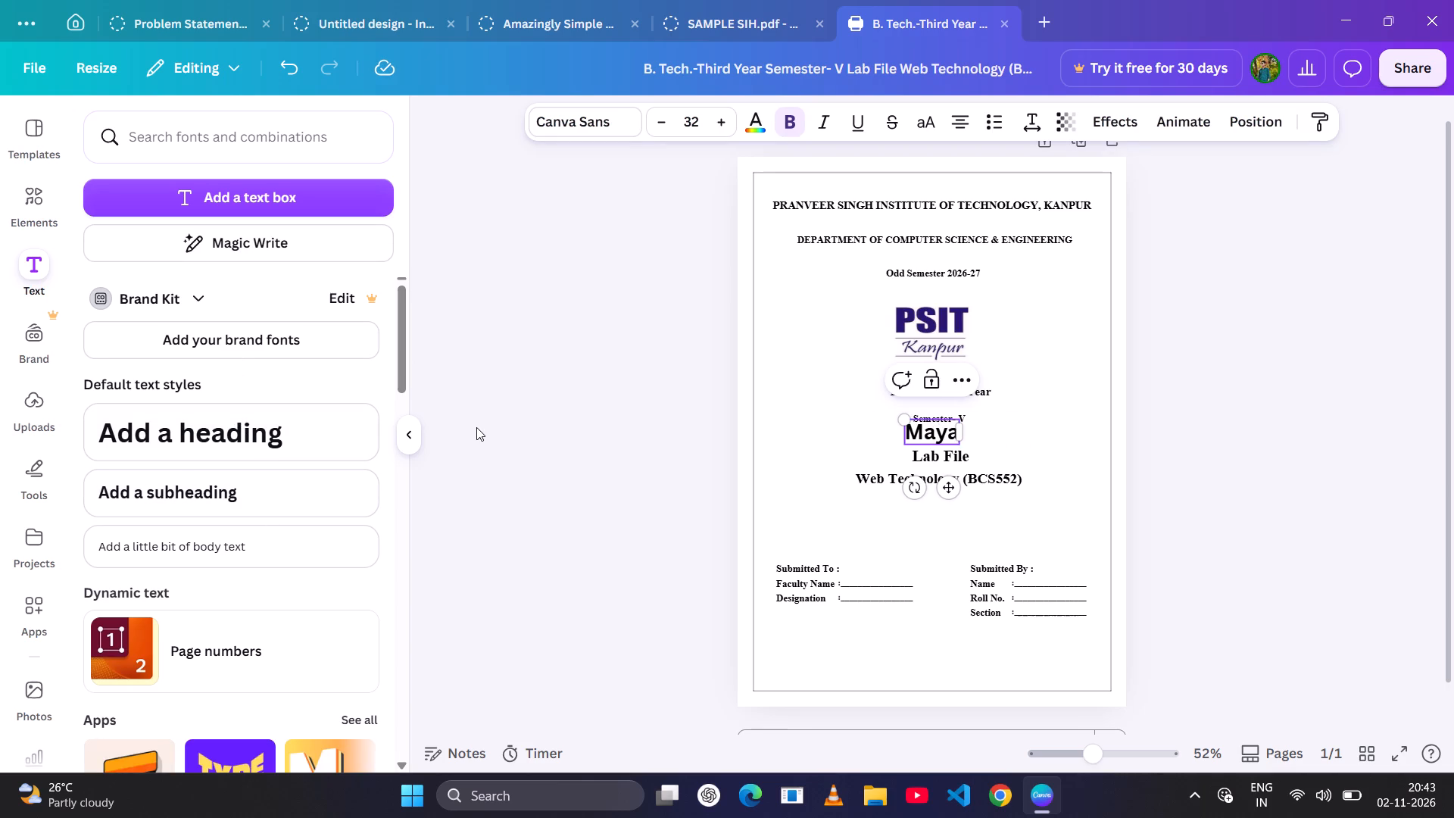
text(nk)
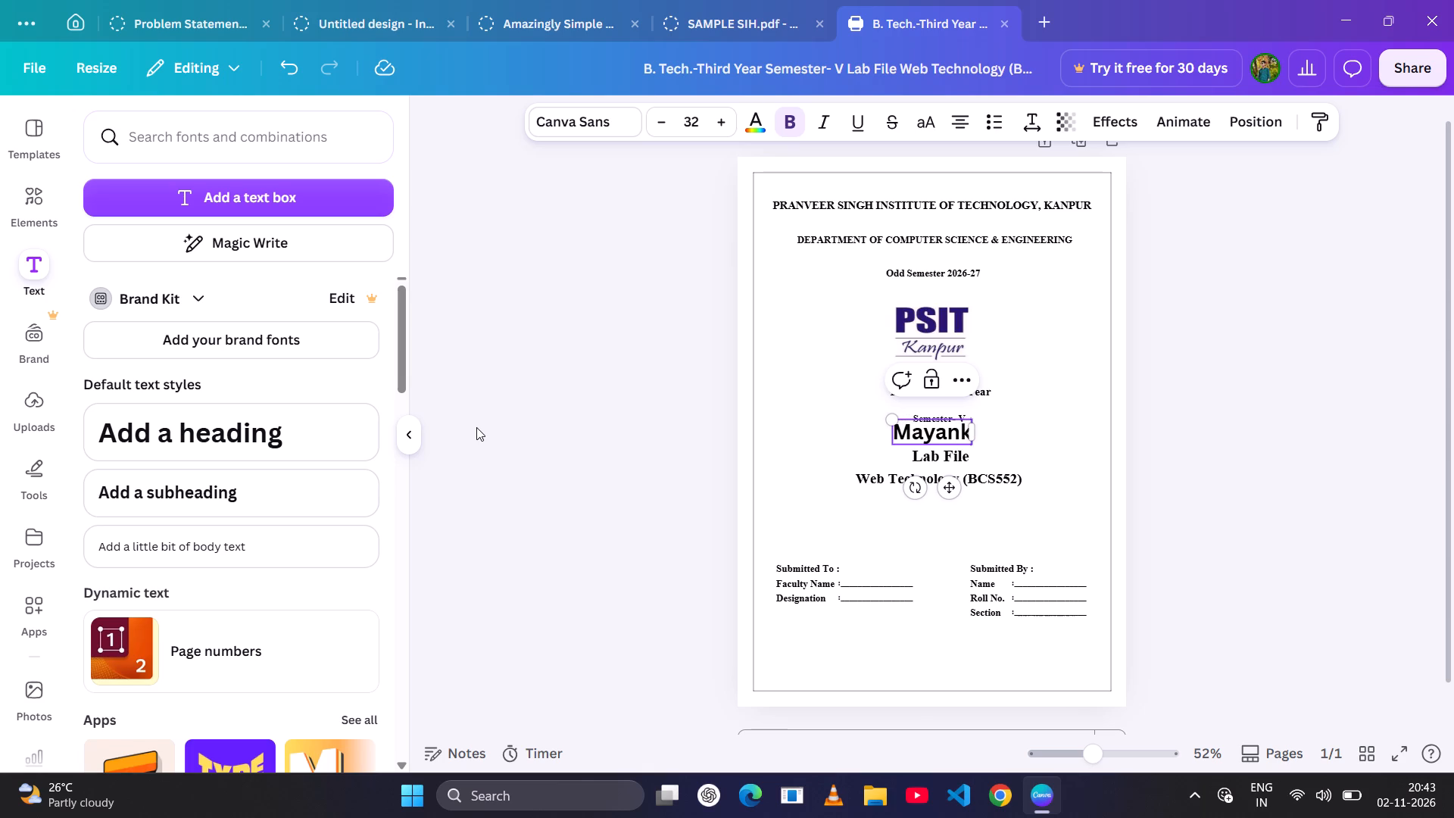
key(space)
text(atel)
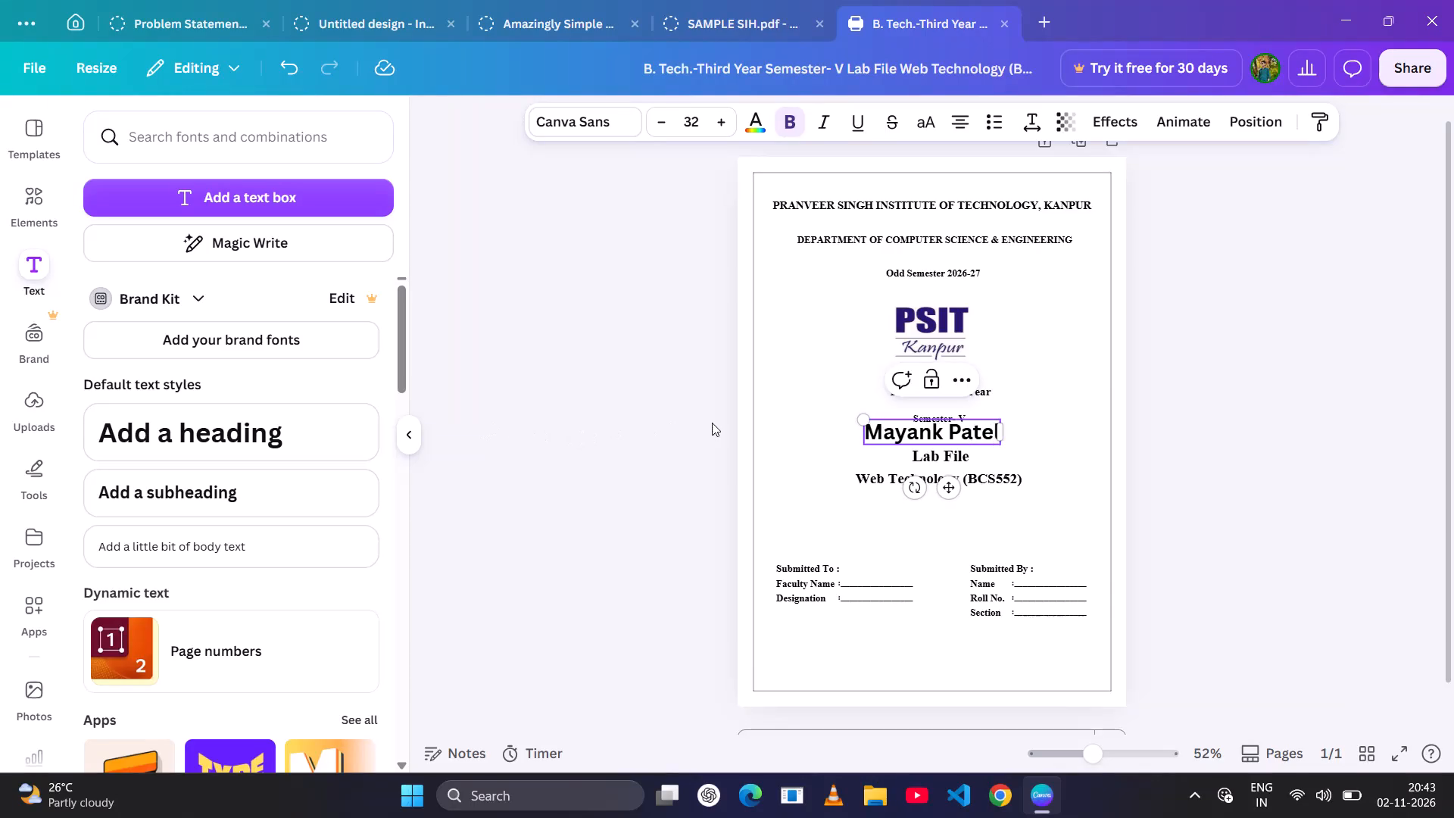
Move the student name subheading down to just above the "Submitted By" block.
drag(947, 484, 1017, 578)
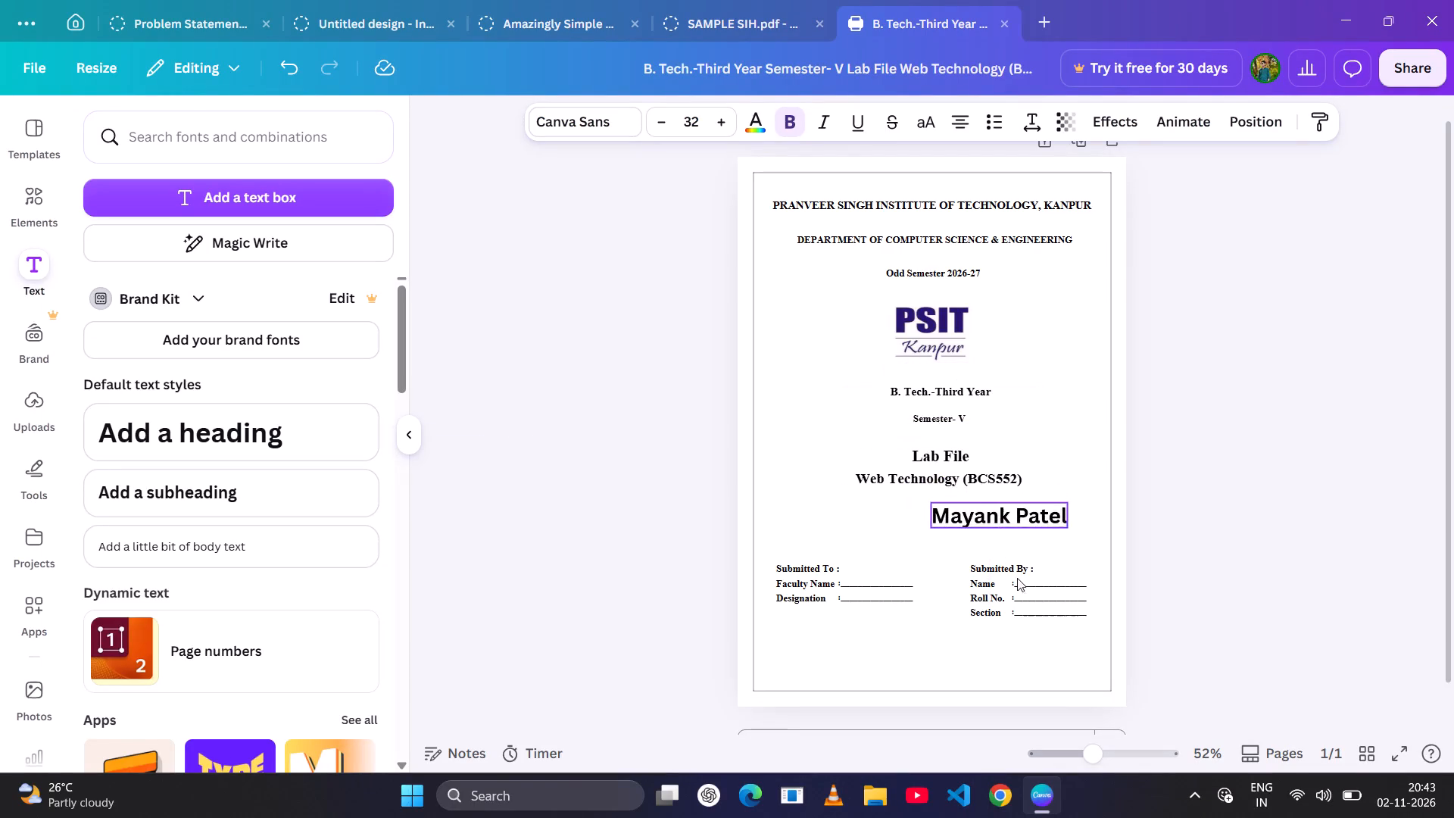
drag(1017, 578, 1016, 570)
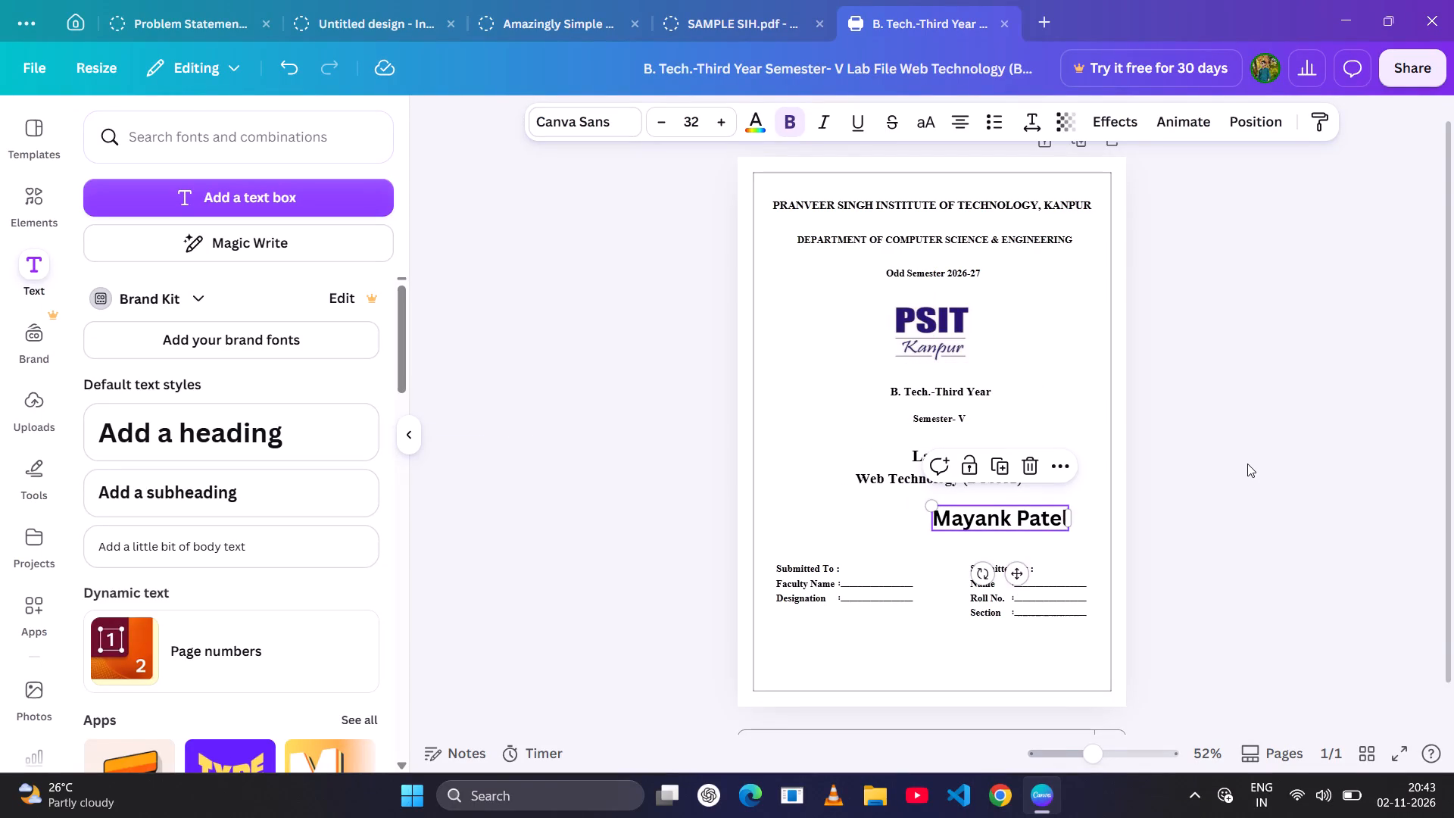
Delete the student name subheading above the "Submitted By" block.
scroll(1247, 464, down, 3)
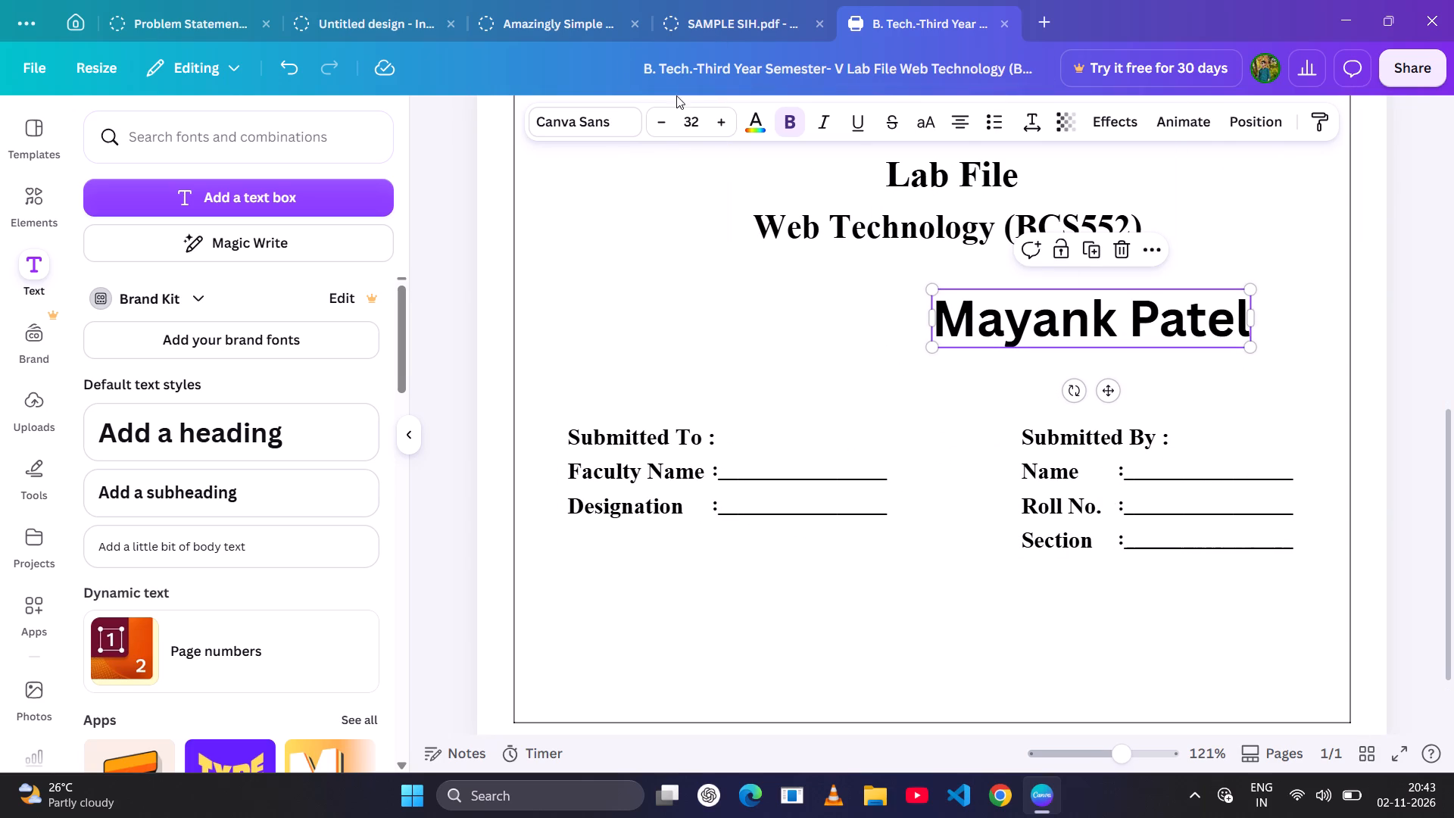
click(1015, 315)
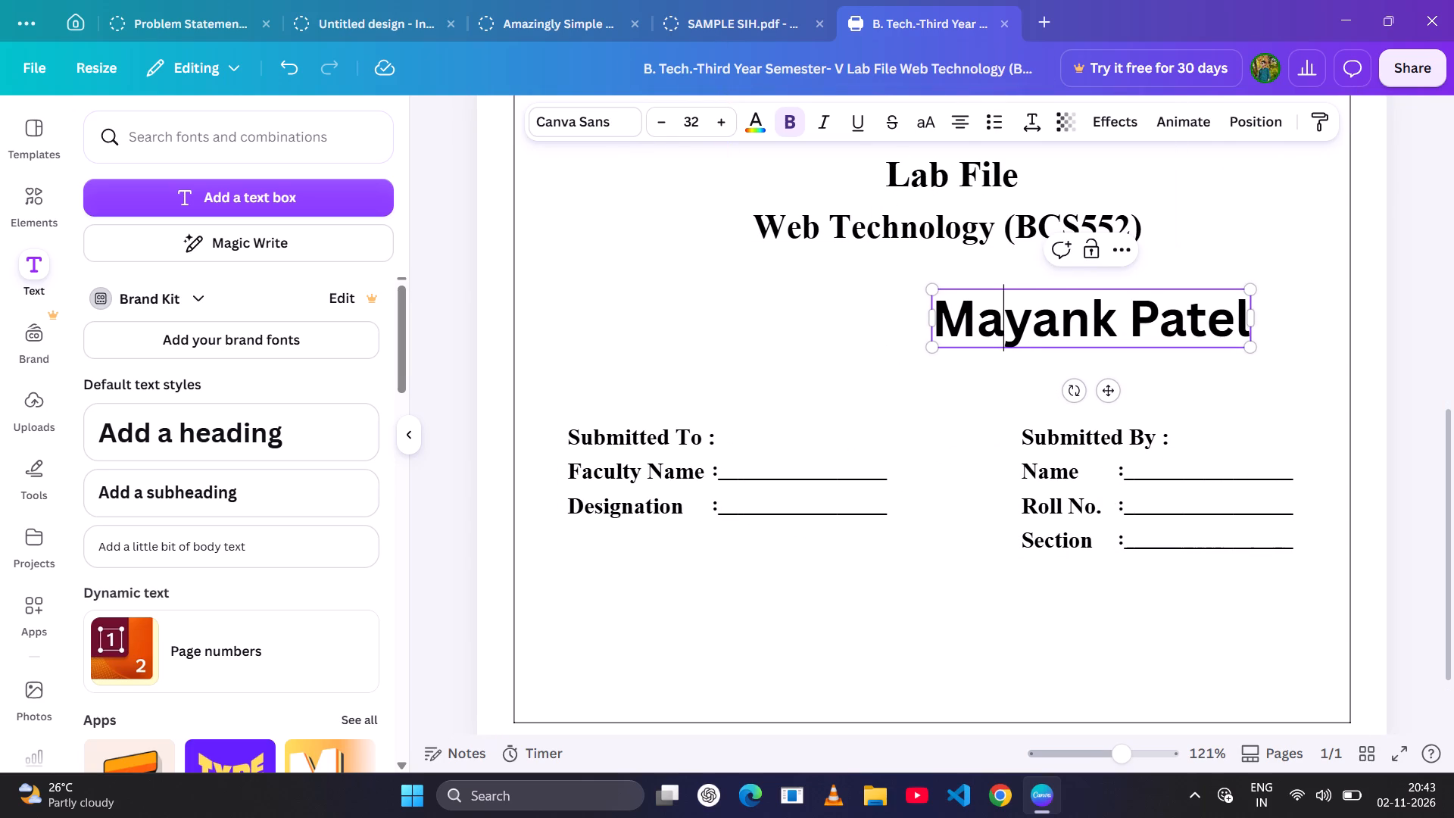
click(1062, 323)
key(ctrl+a)
key(BackSpace)
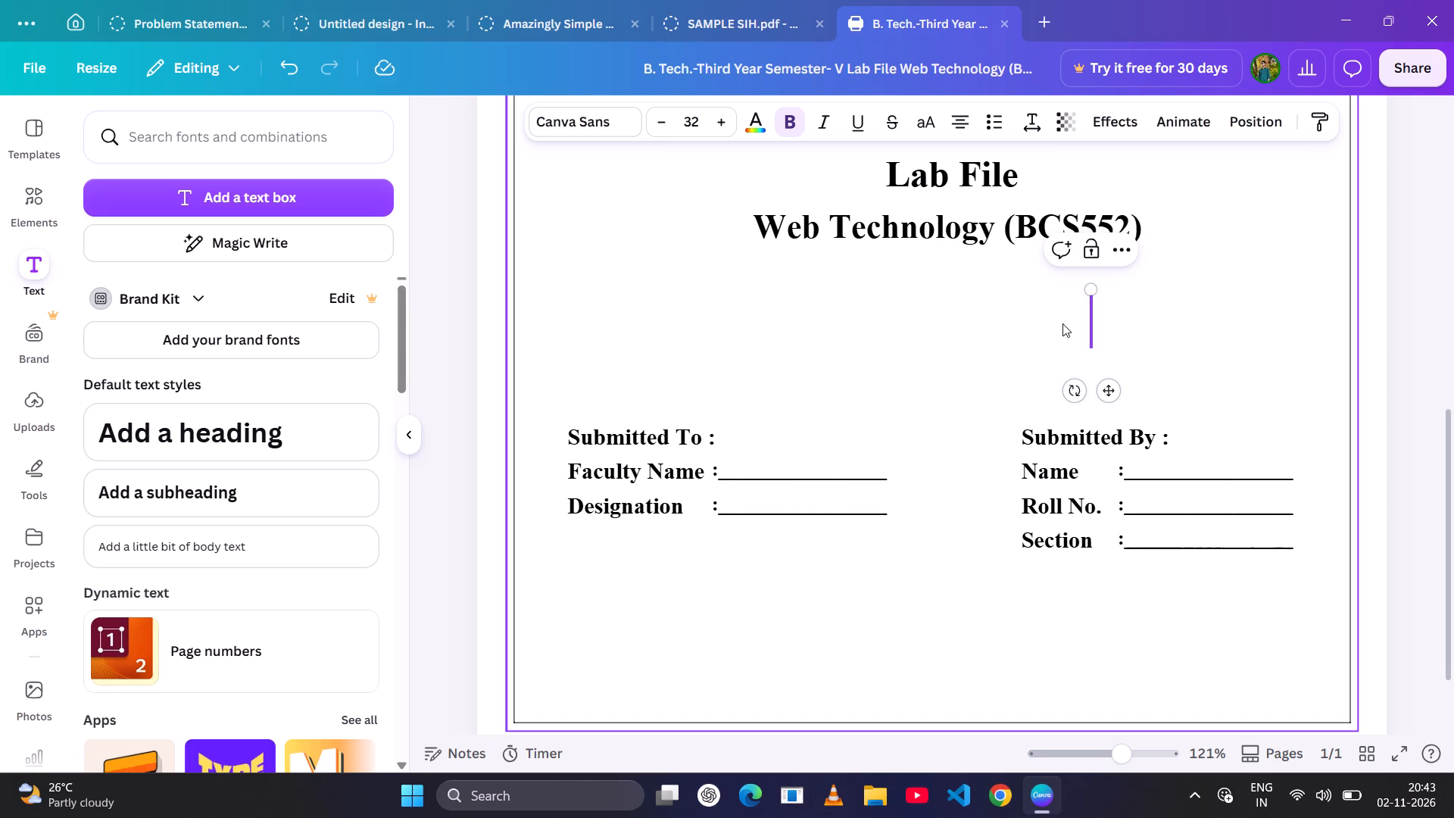
key(BackSpace)
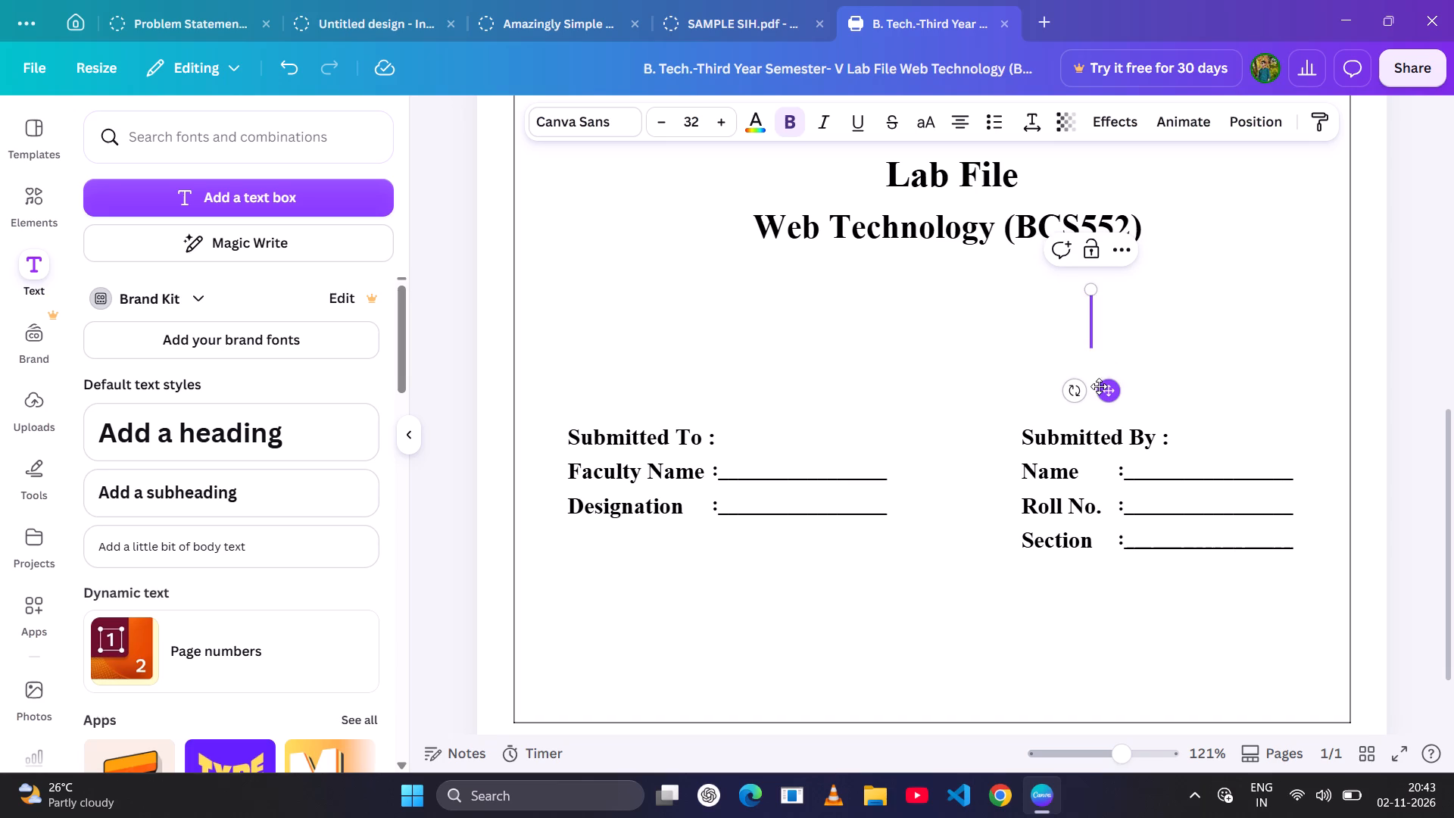
drag(1099, 386, 1379, 377)
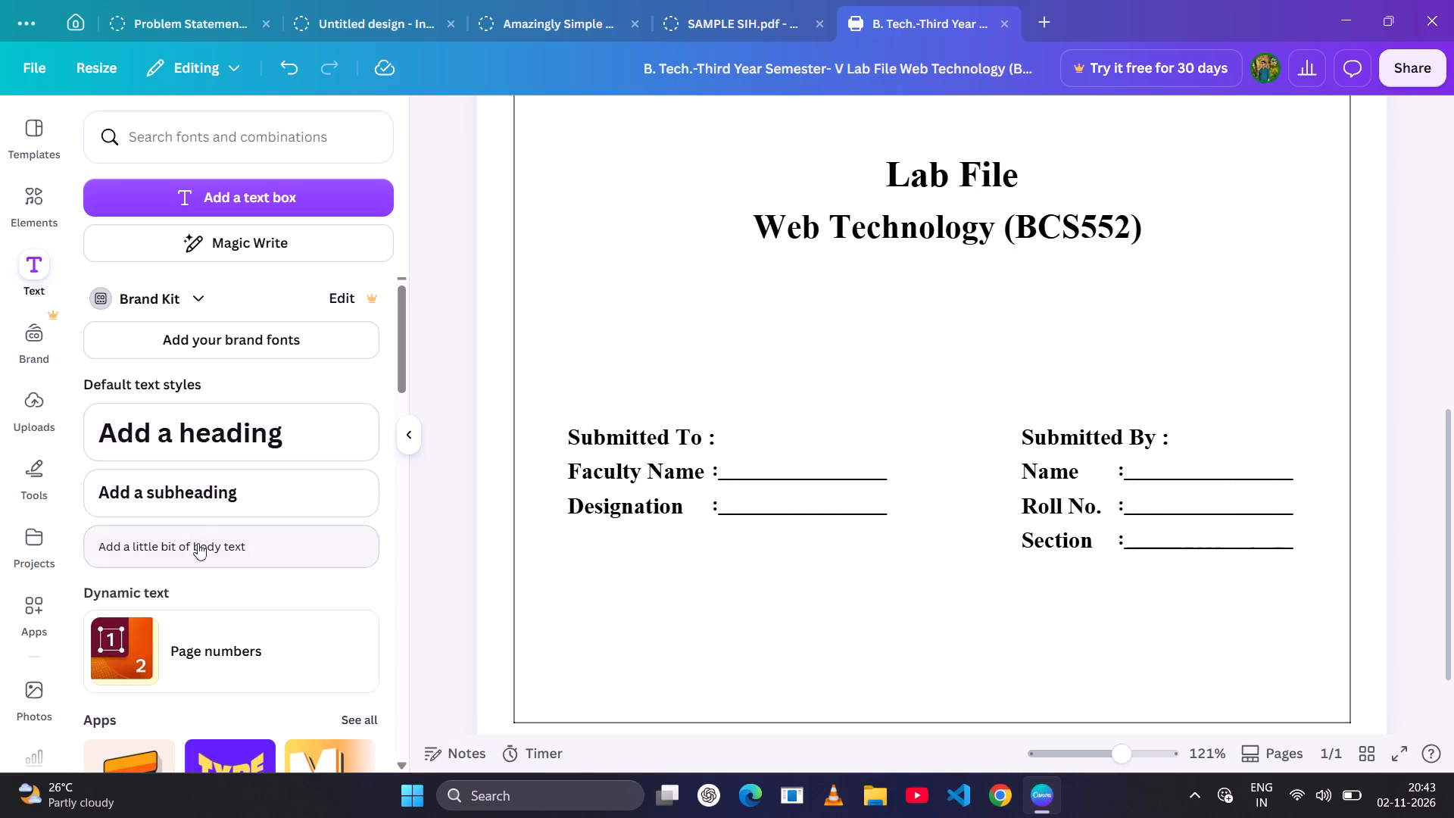
Add a body text element to the page containing the student's full name.
click(242, 555)
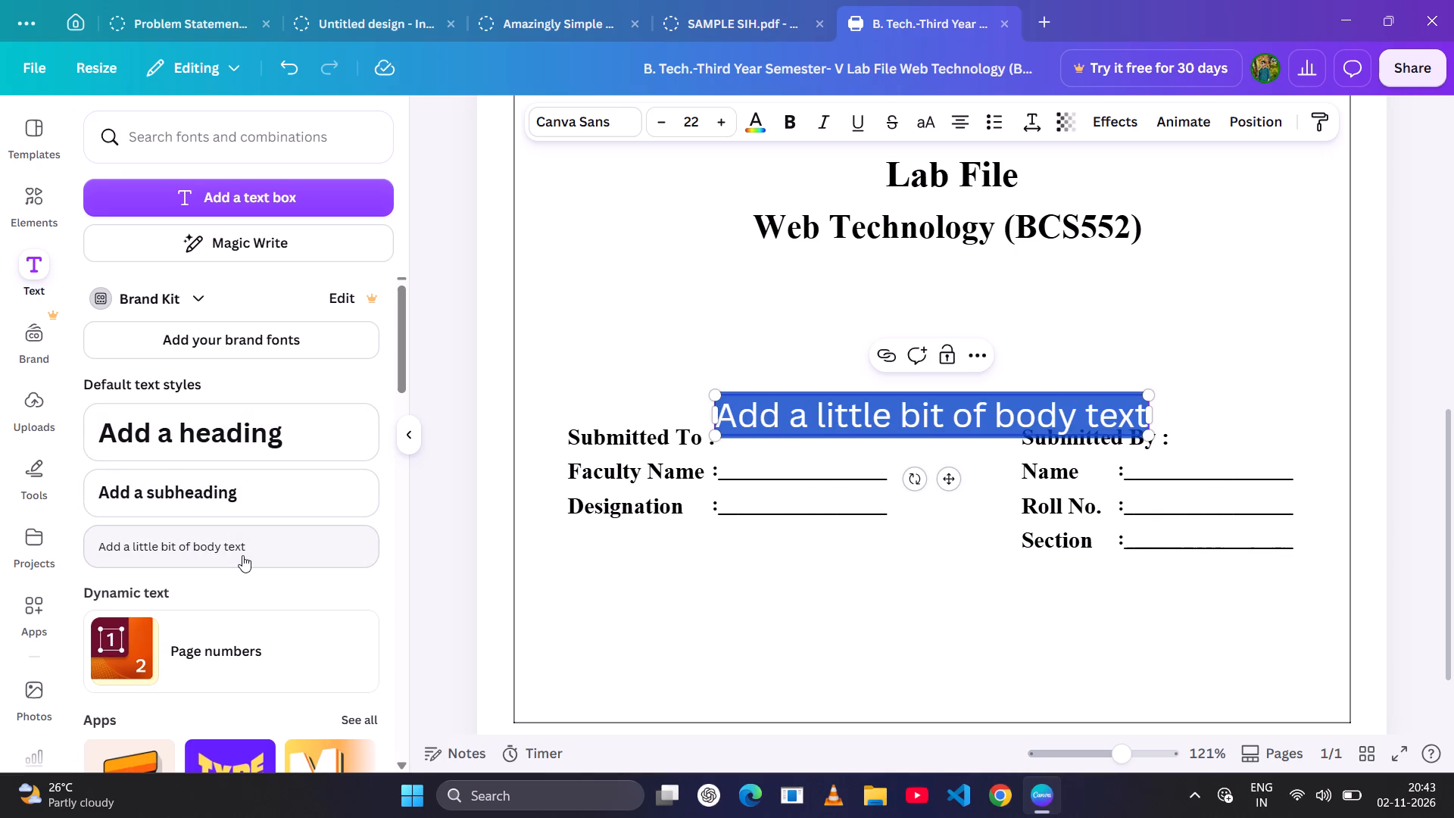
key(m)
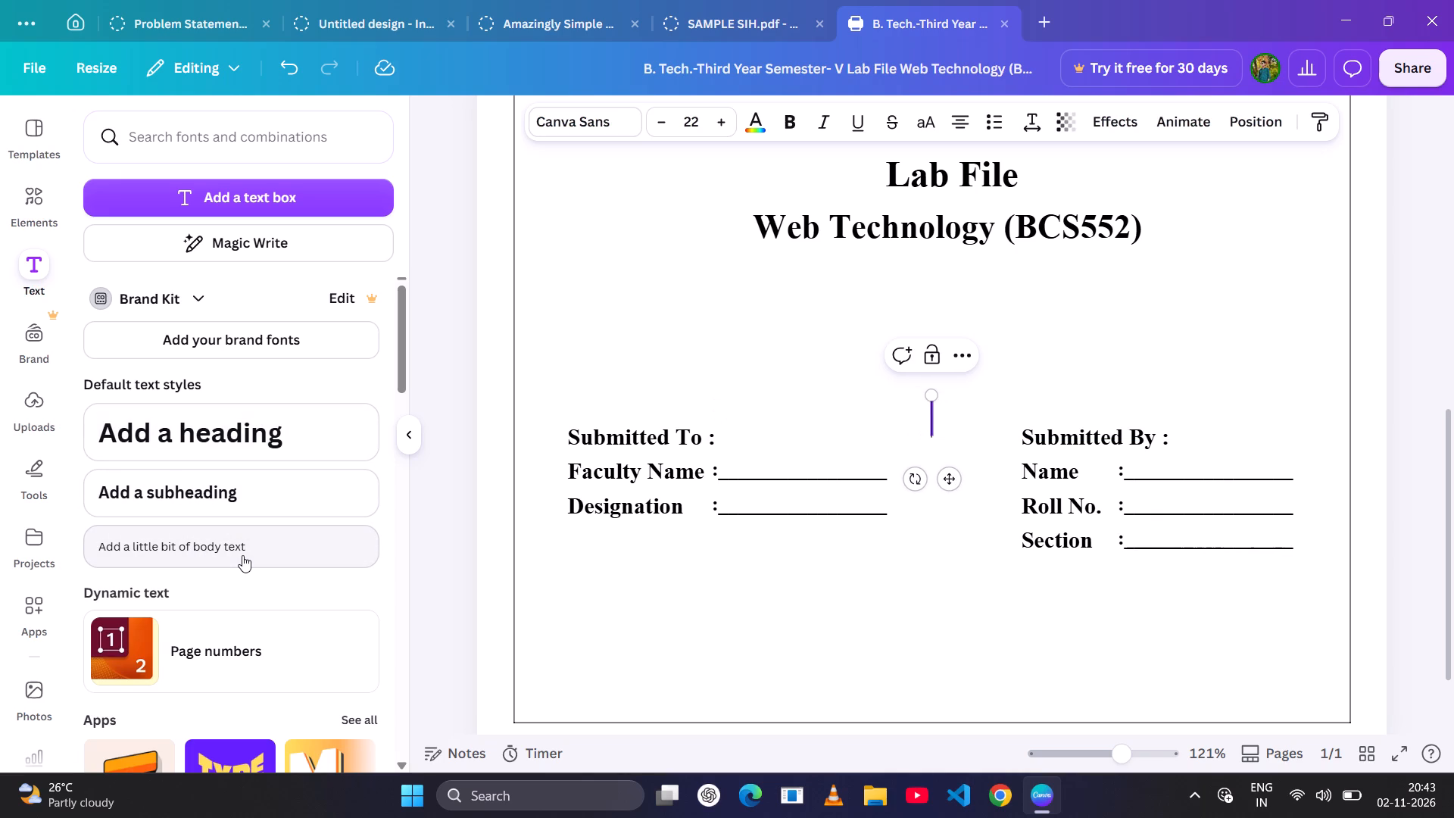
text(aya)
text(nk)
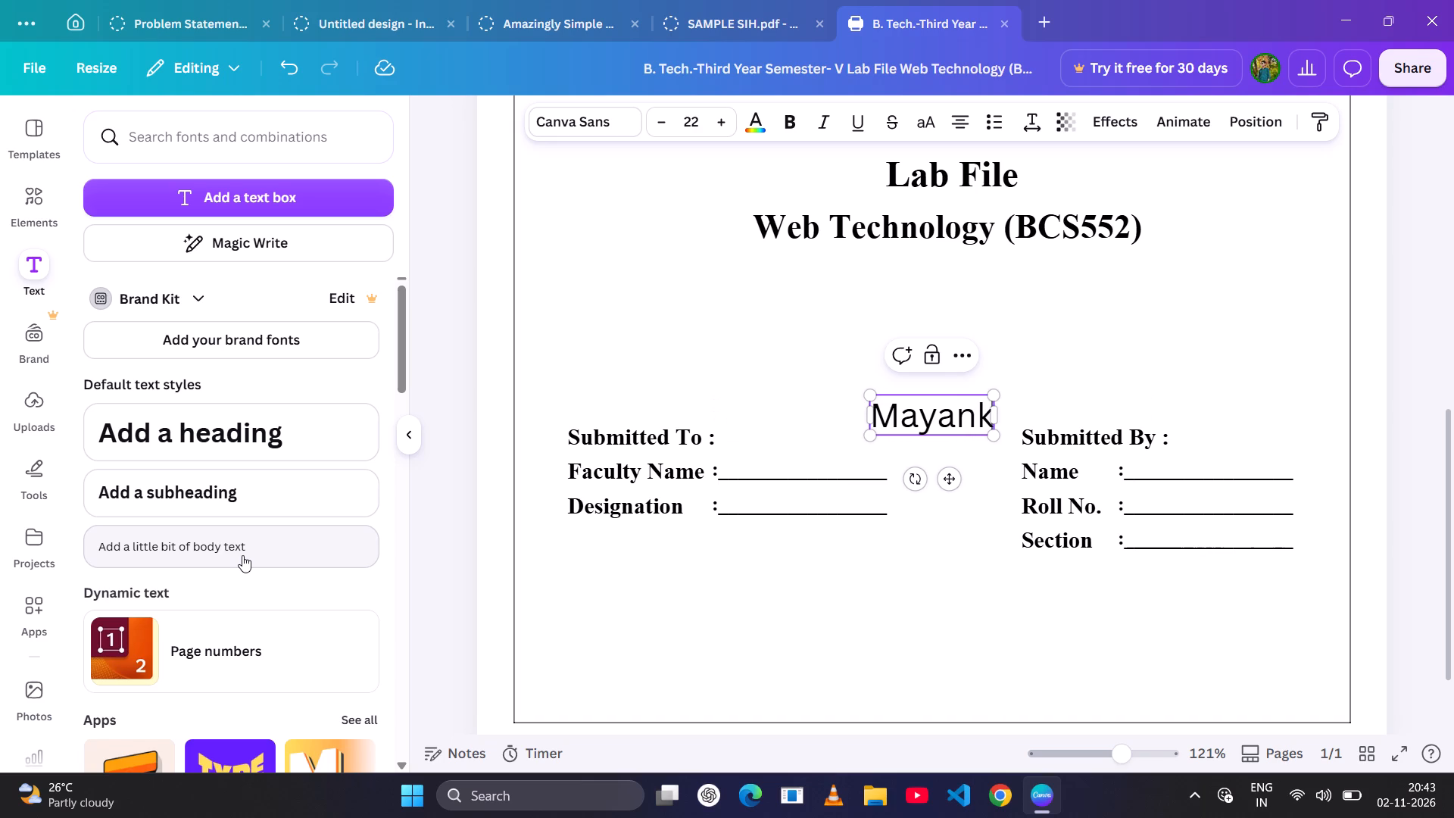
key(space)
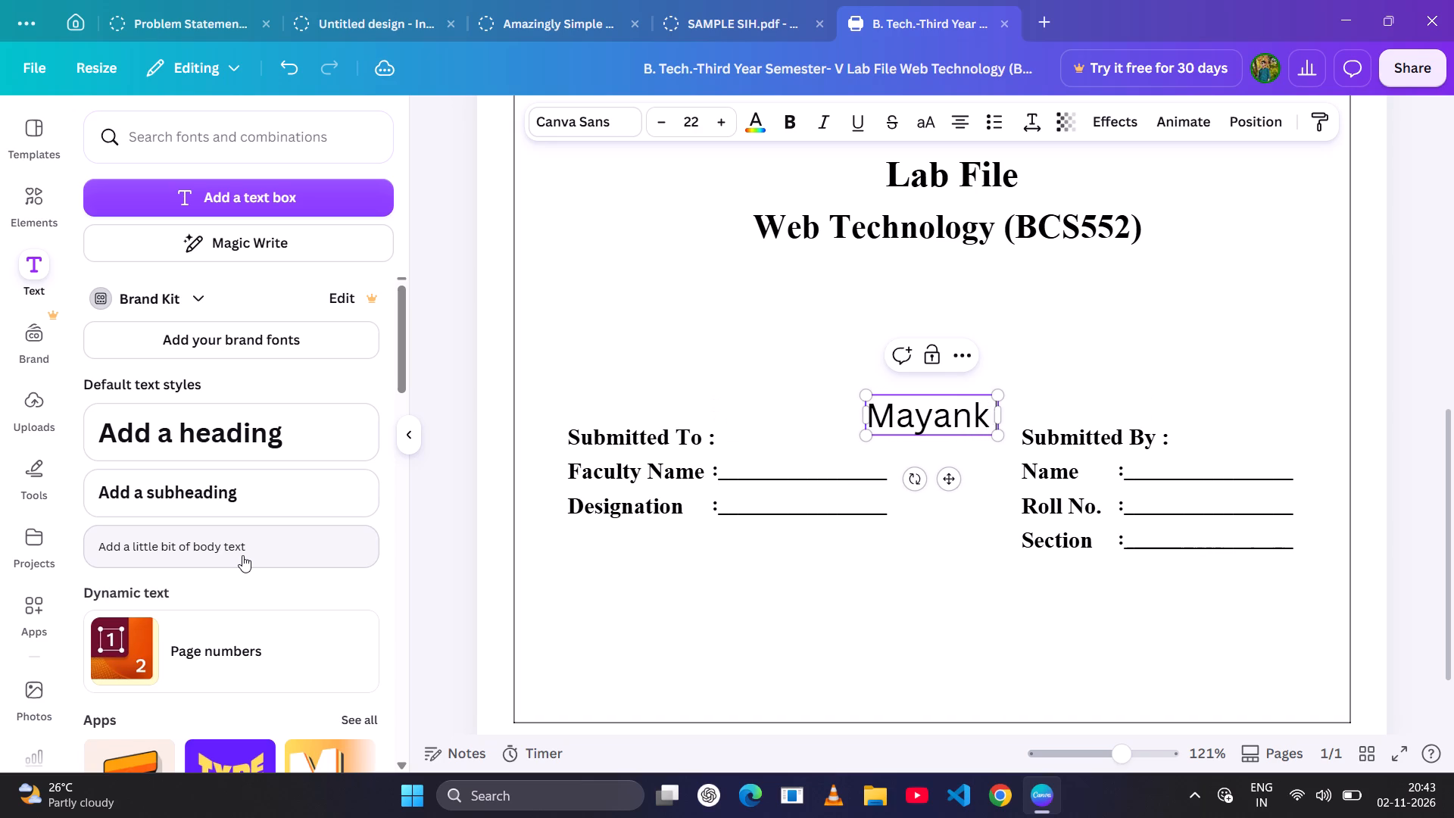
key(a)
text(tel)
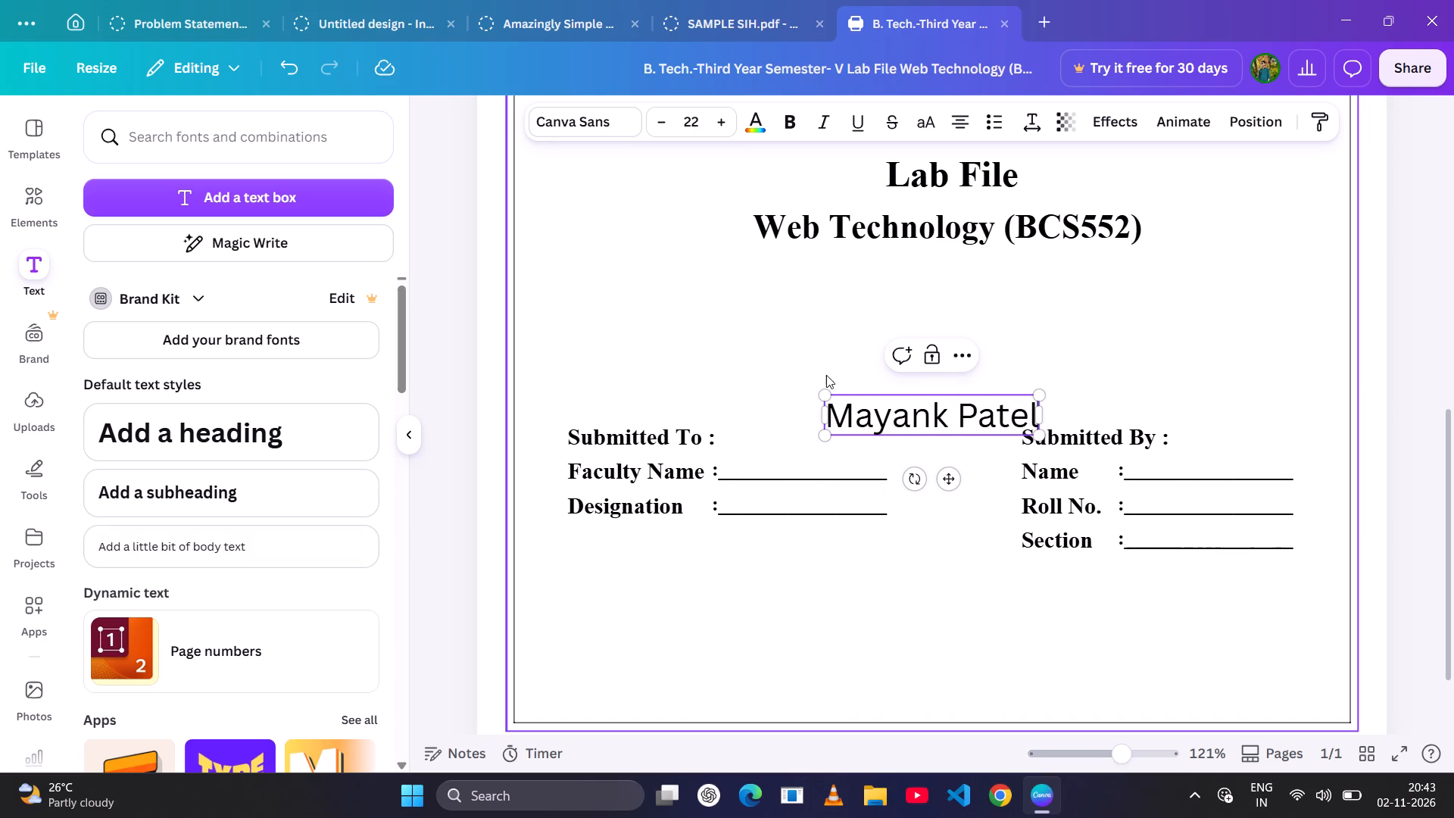
Scale the student name body text down to a font size of about 14.1.
drag(820, 389, 894, 422)
click(1088, 436)
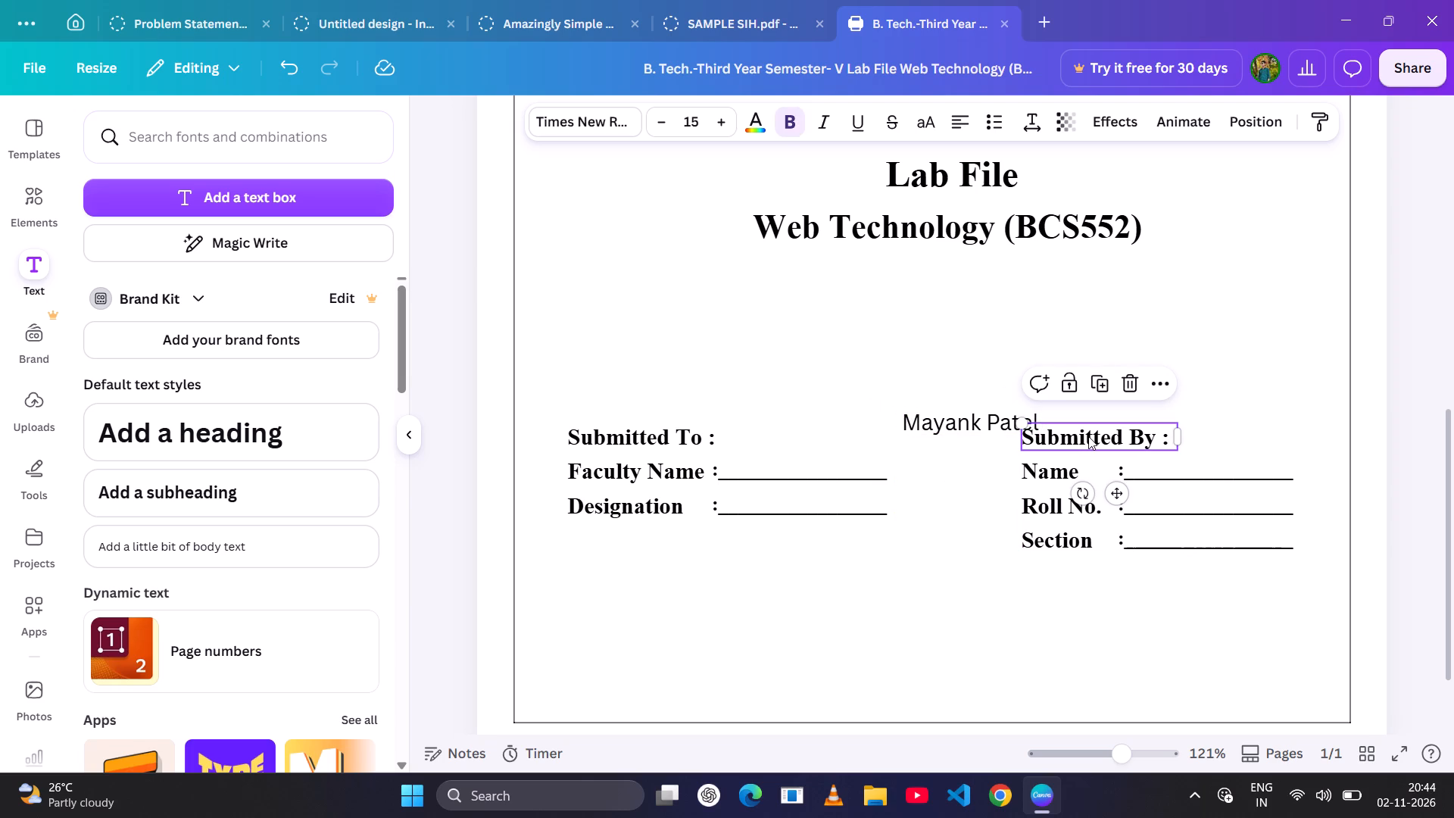
click(997, 423)
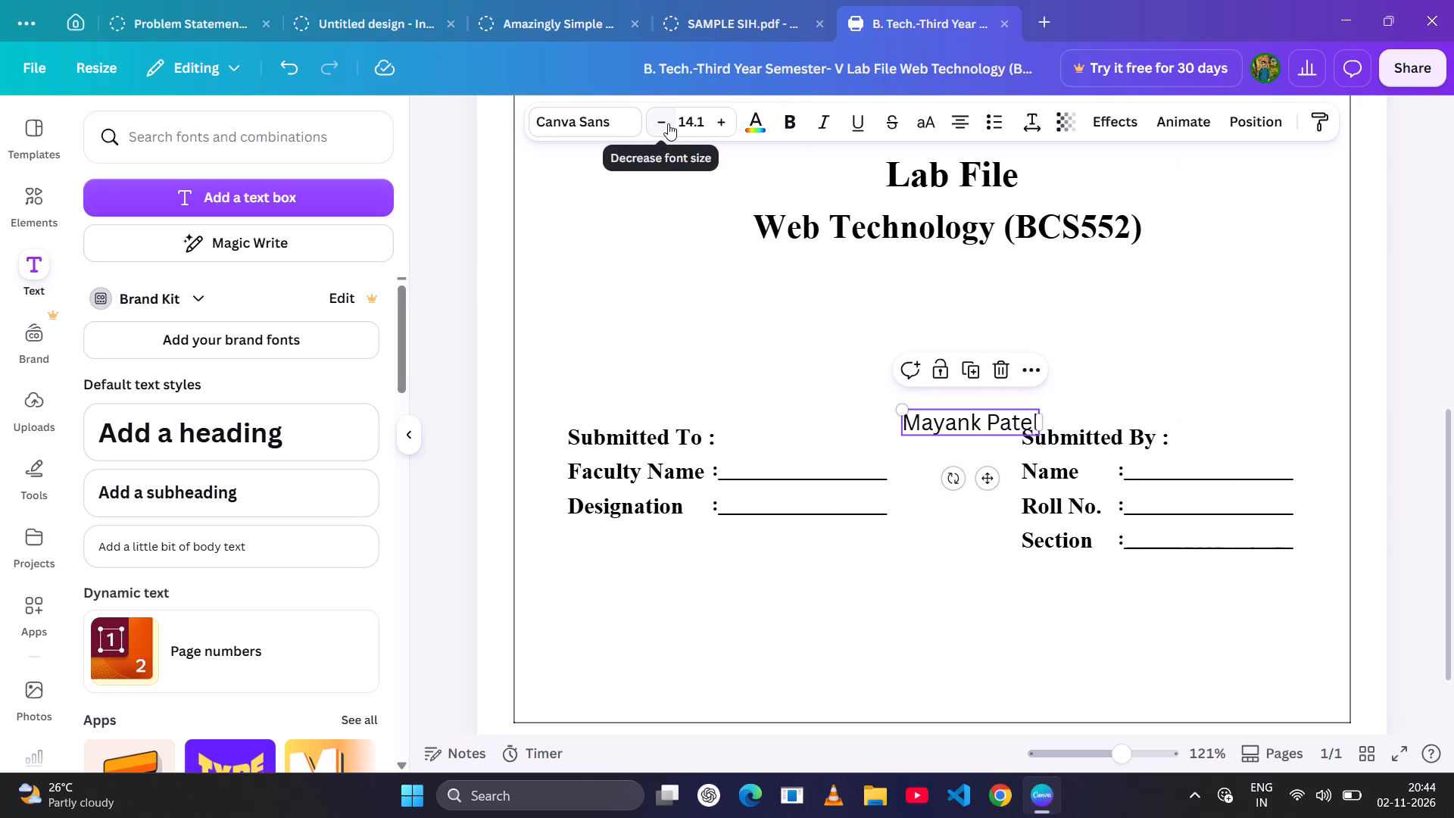
click(928, 420)
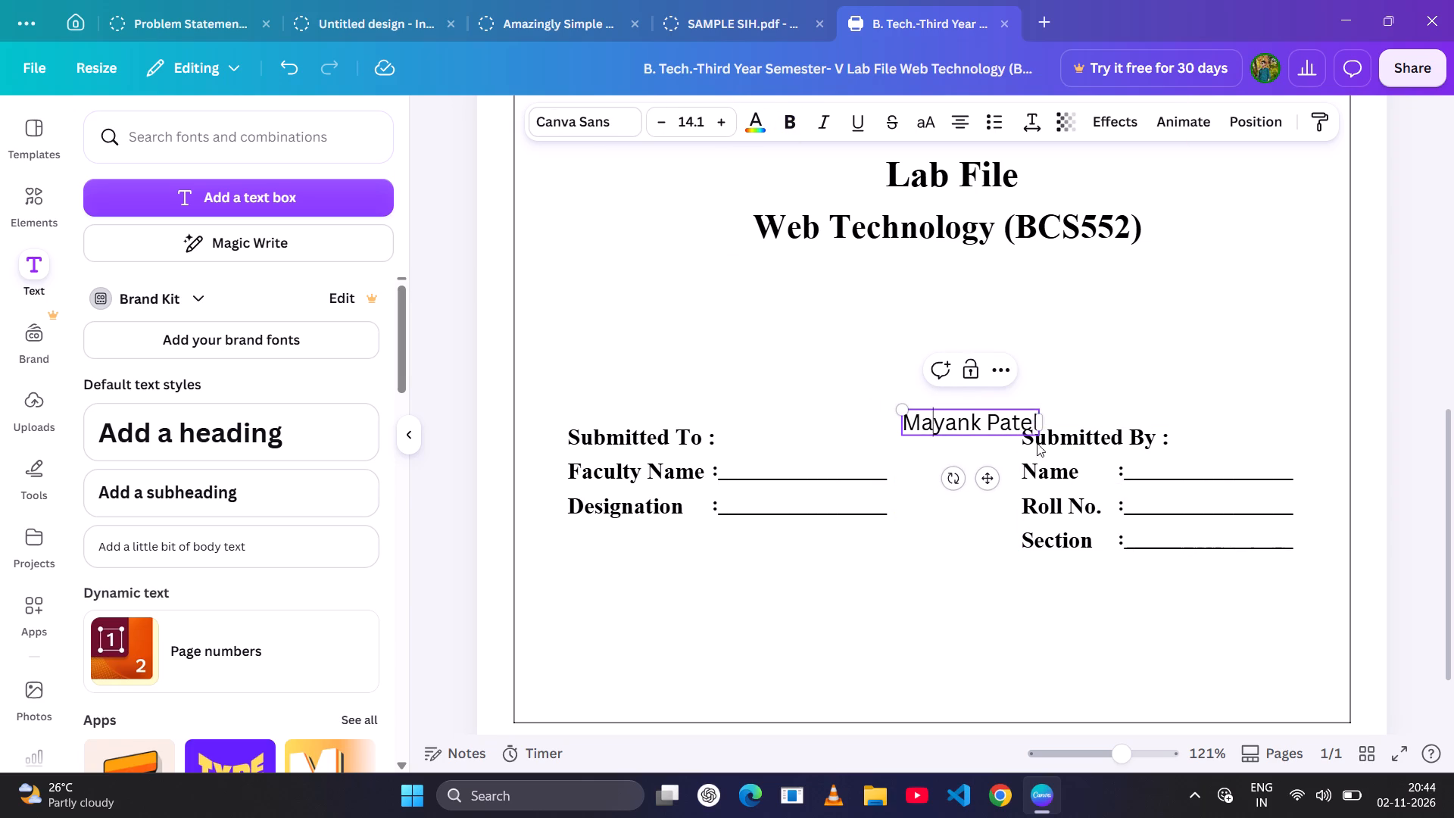
click(870, 370)
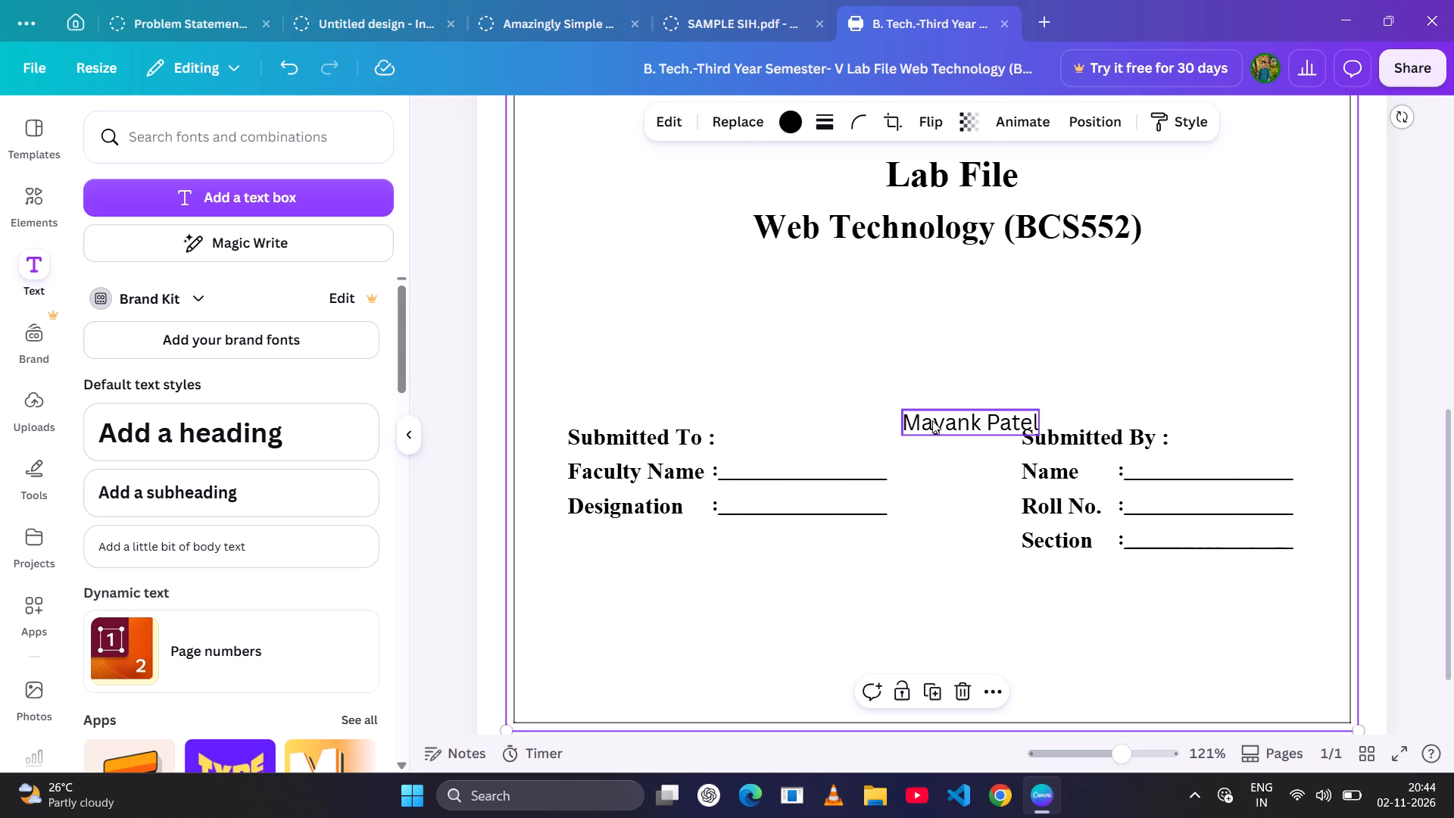
Move the student name text onto the blank line beside "Name" in the "Submitted By" block.
drag(941, 421, 1173, 468)
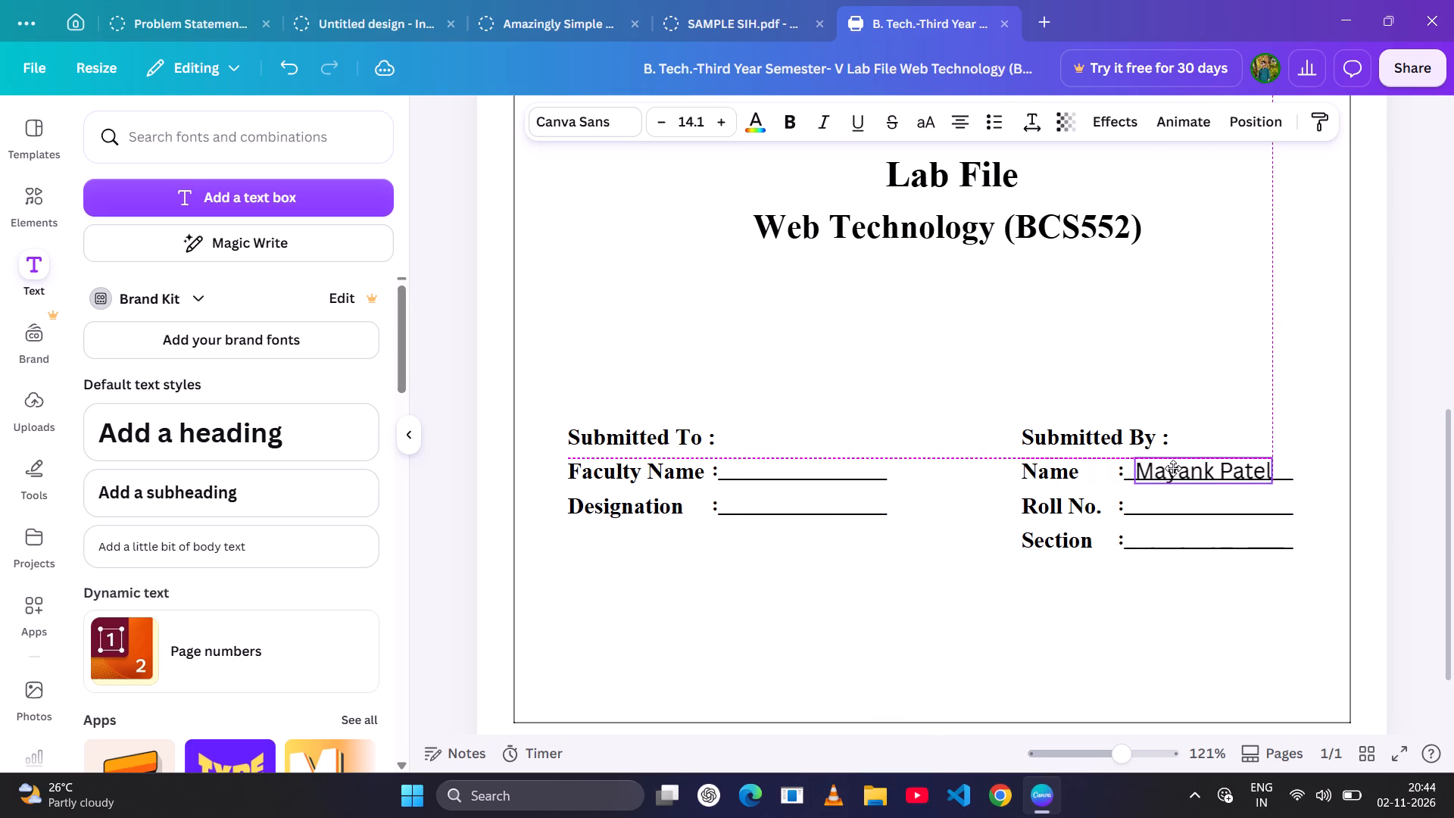
drag(1173, 468, 1173, 471)
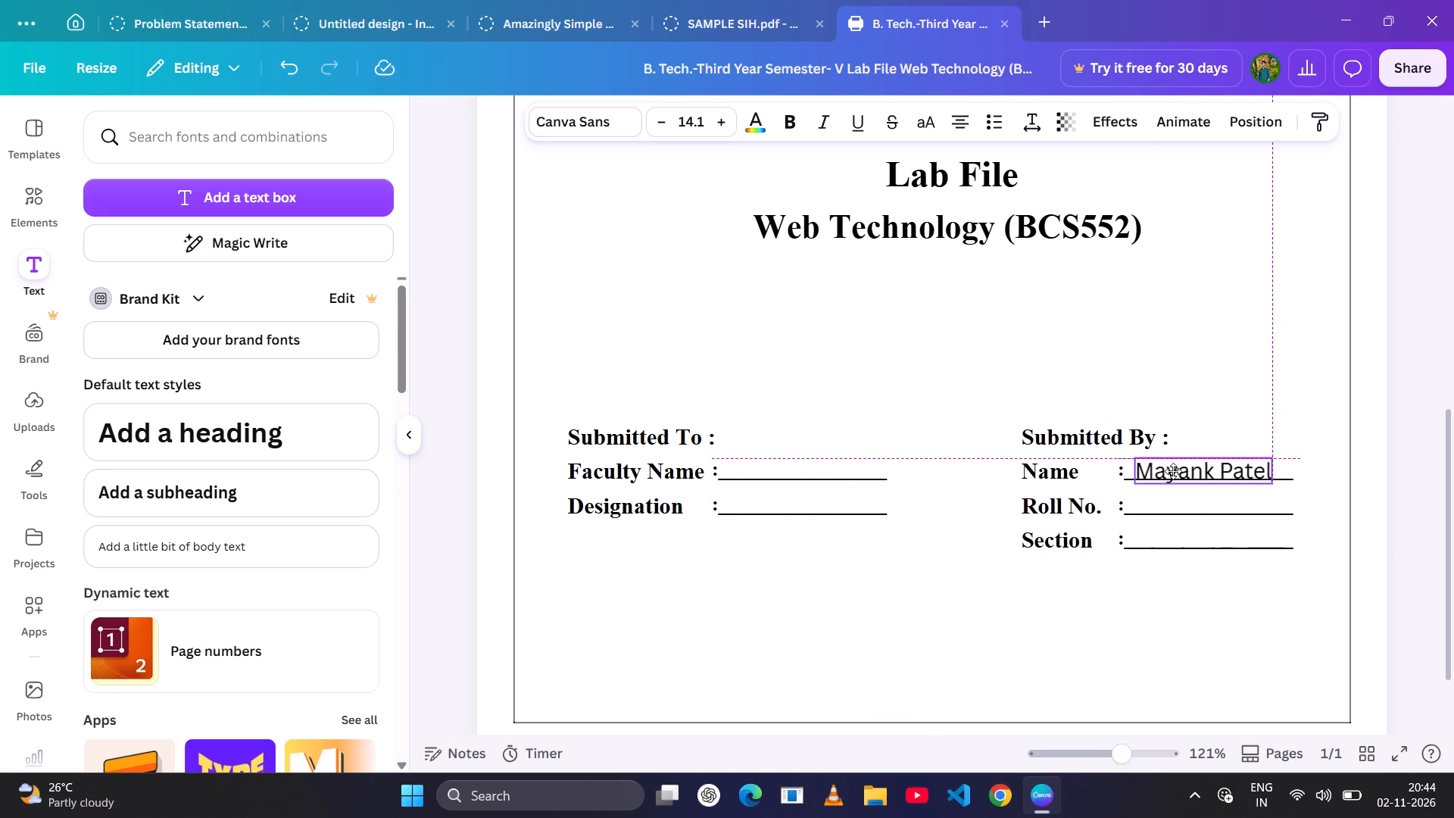
drag(1173, 471, 1176, 469)
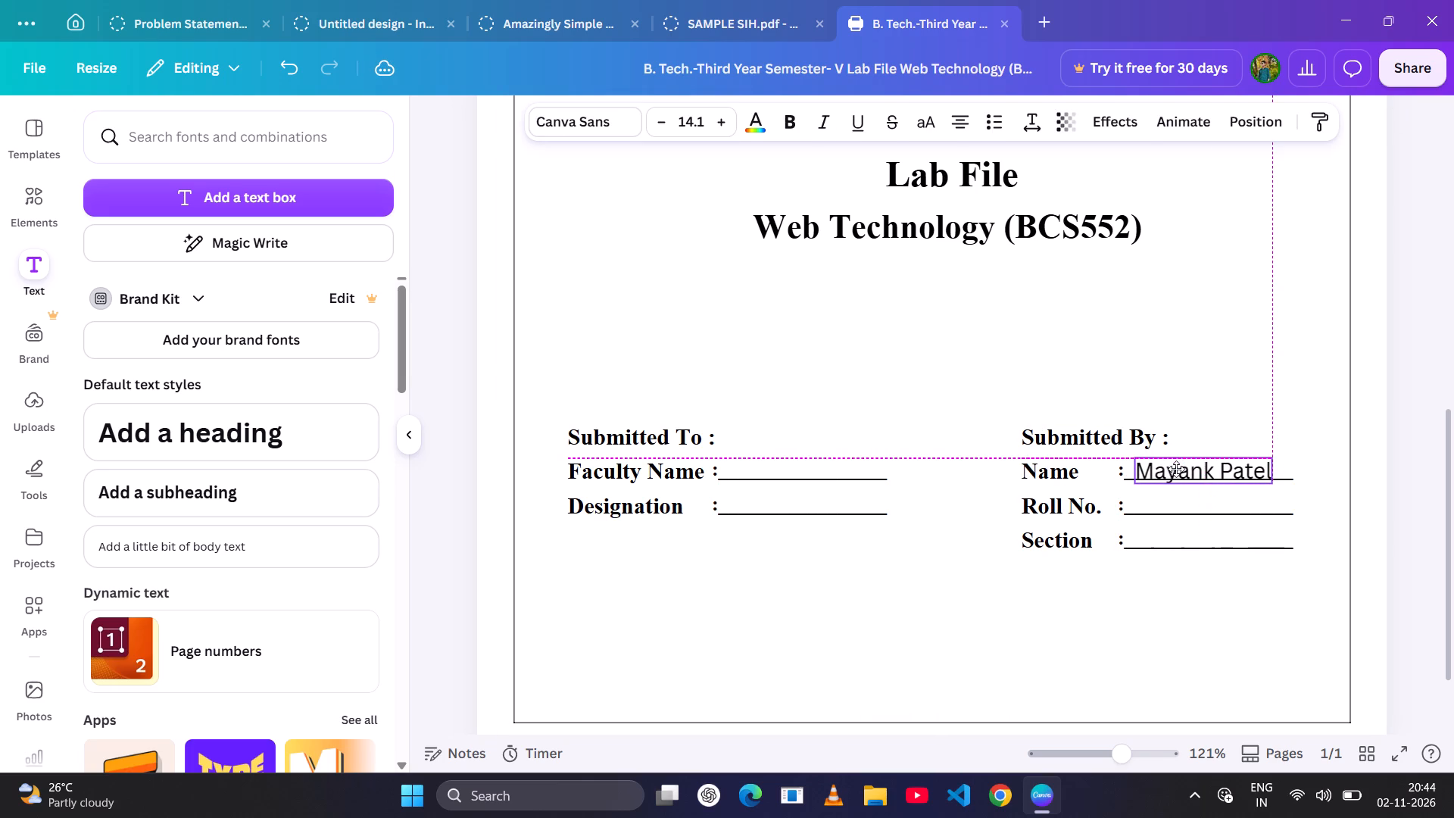
drag(1176, 469, 1176, 467)
click(1218, 361)
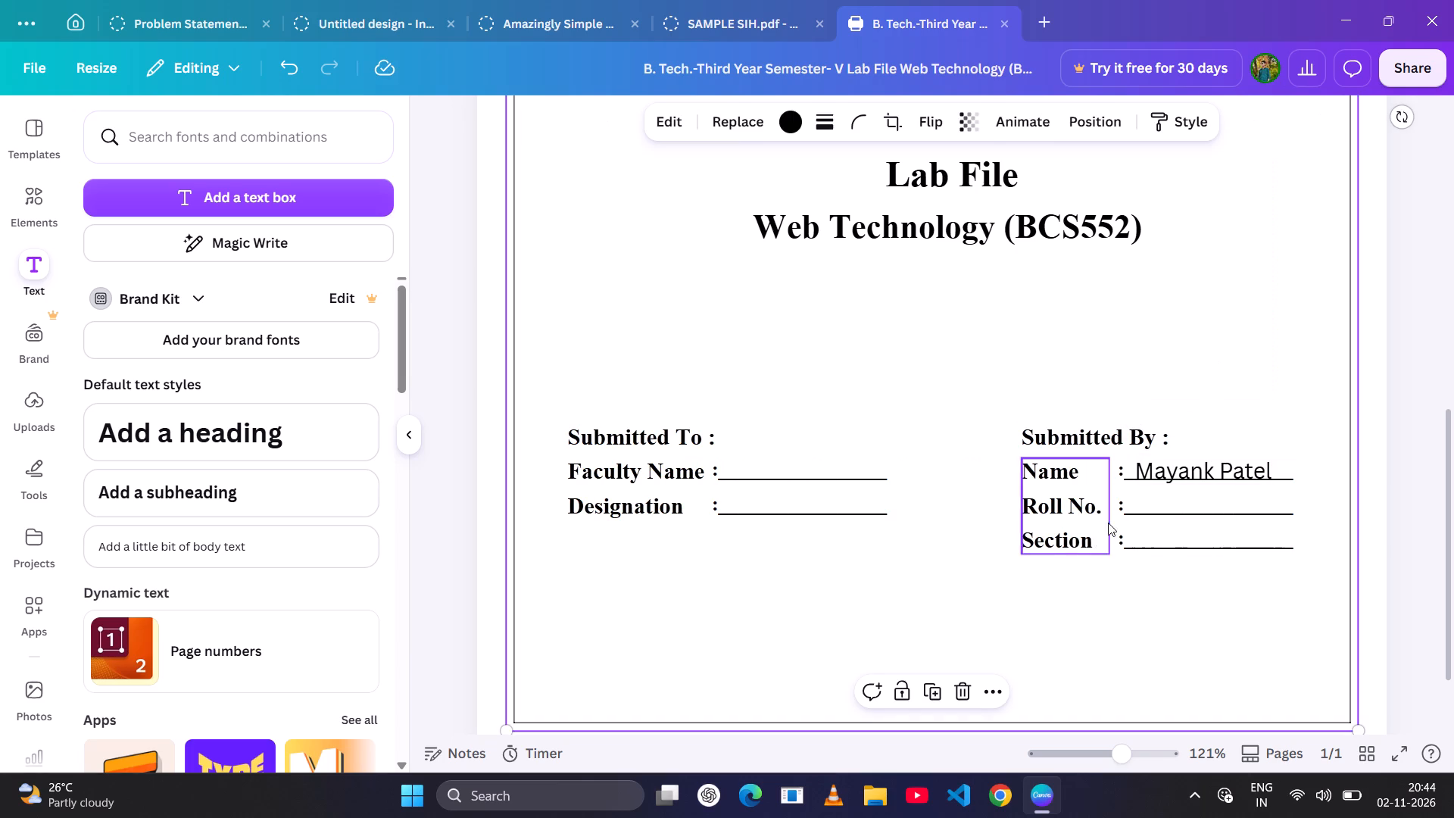
Duplicate the student name text and place the copy on the blank line beside "Roll No.".
click(1163, 467)
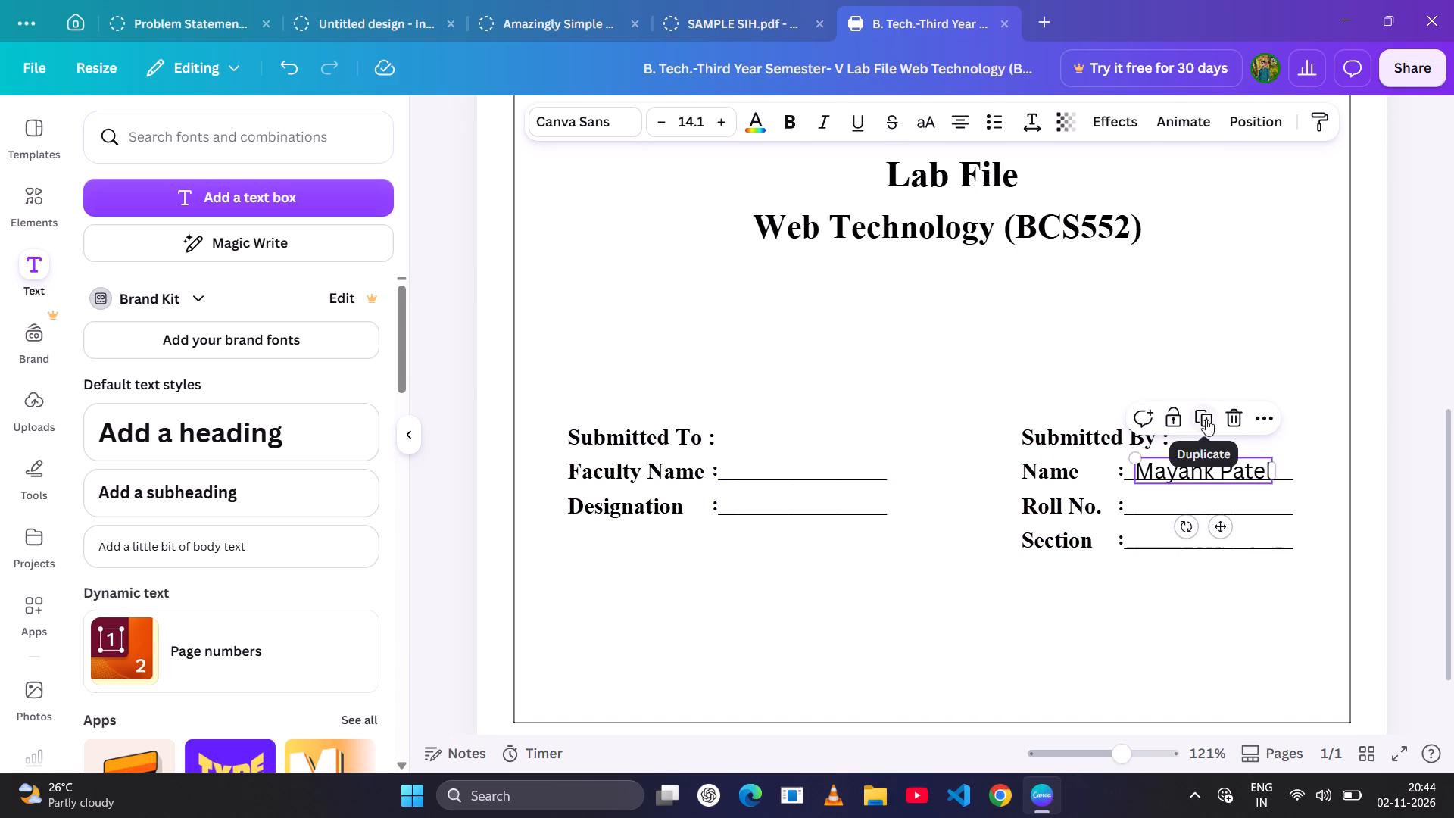
click(1206, 419)
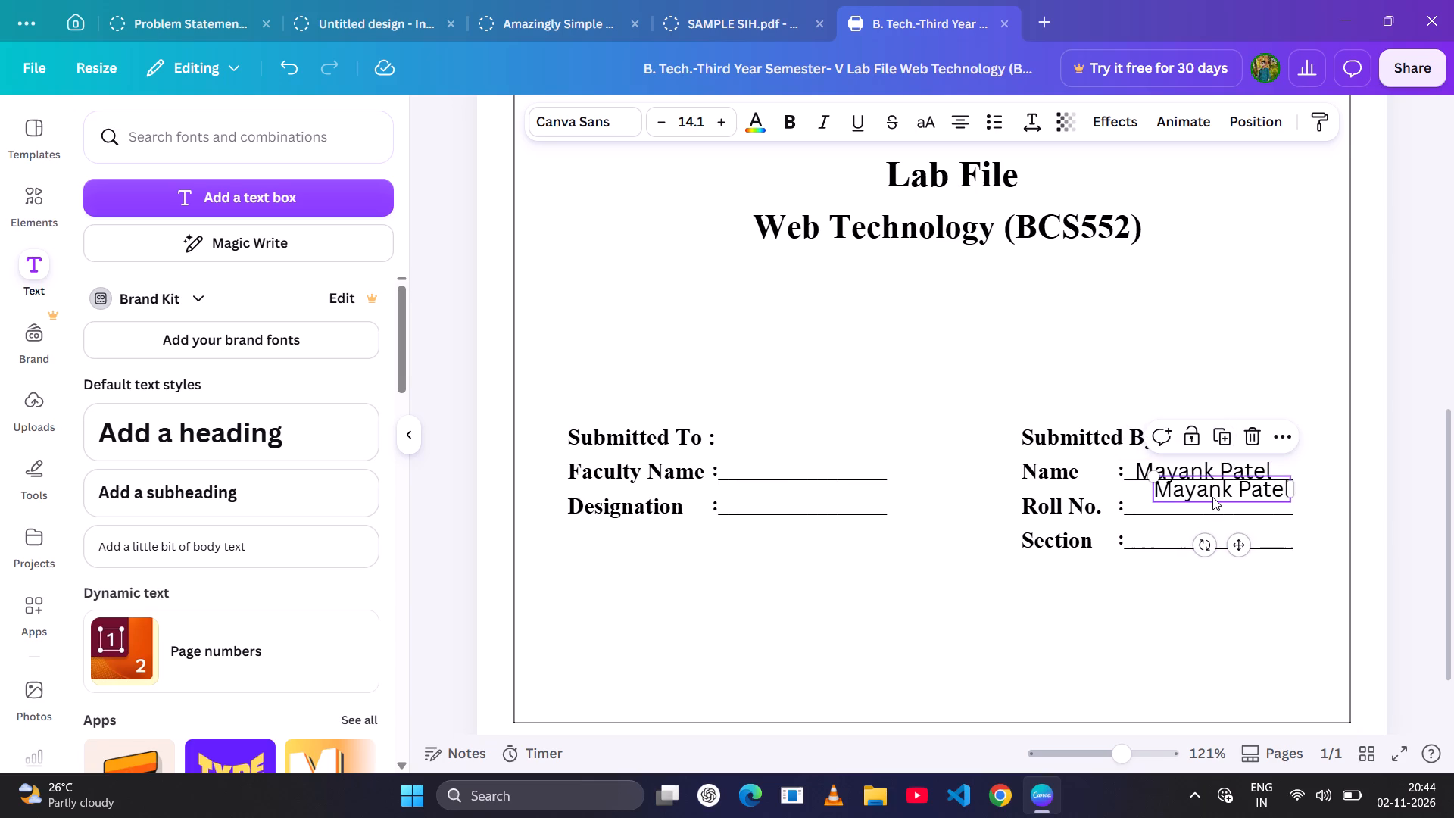
drag(1212, 497, 1195, 508)
Open the duplicated text on the "Roll No." line for editing with its whole content selected.
double_click(1195, 508)
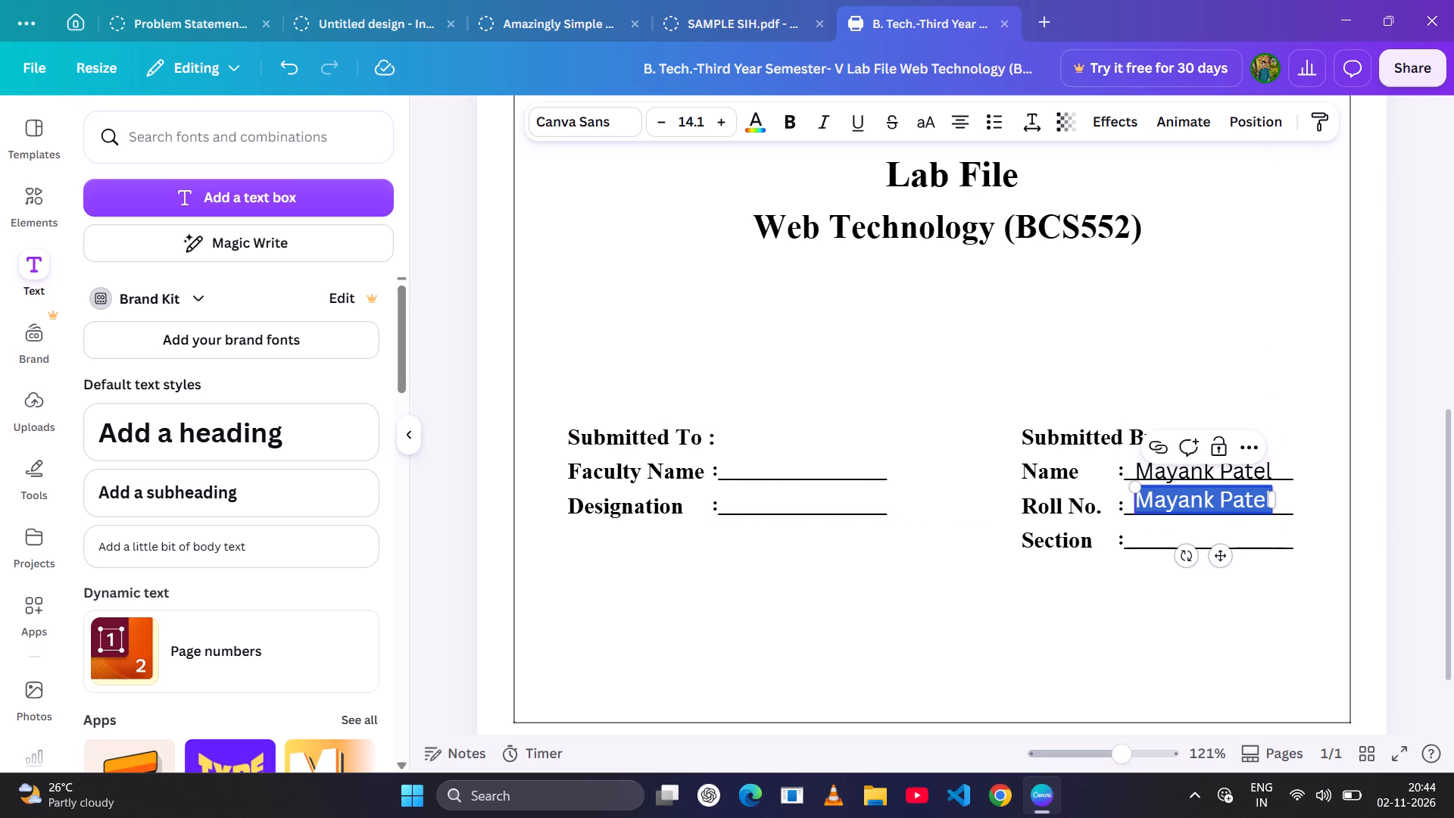
Replace the duplicated name text with the student's roll number and align it on the "Roll No." line.
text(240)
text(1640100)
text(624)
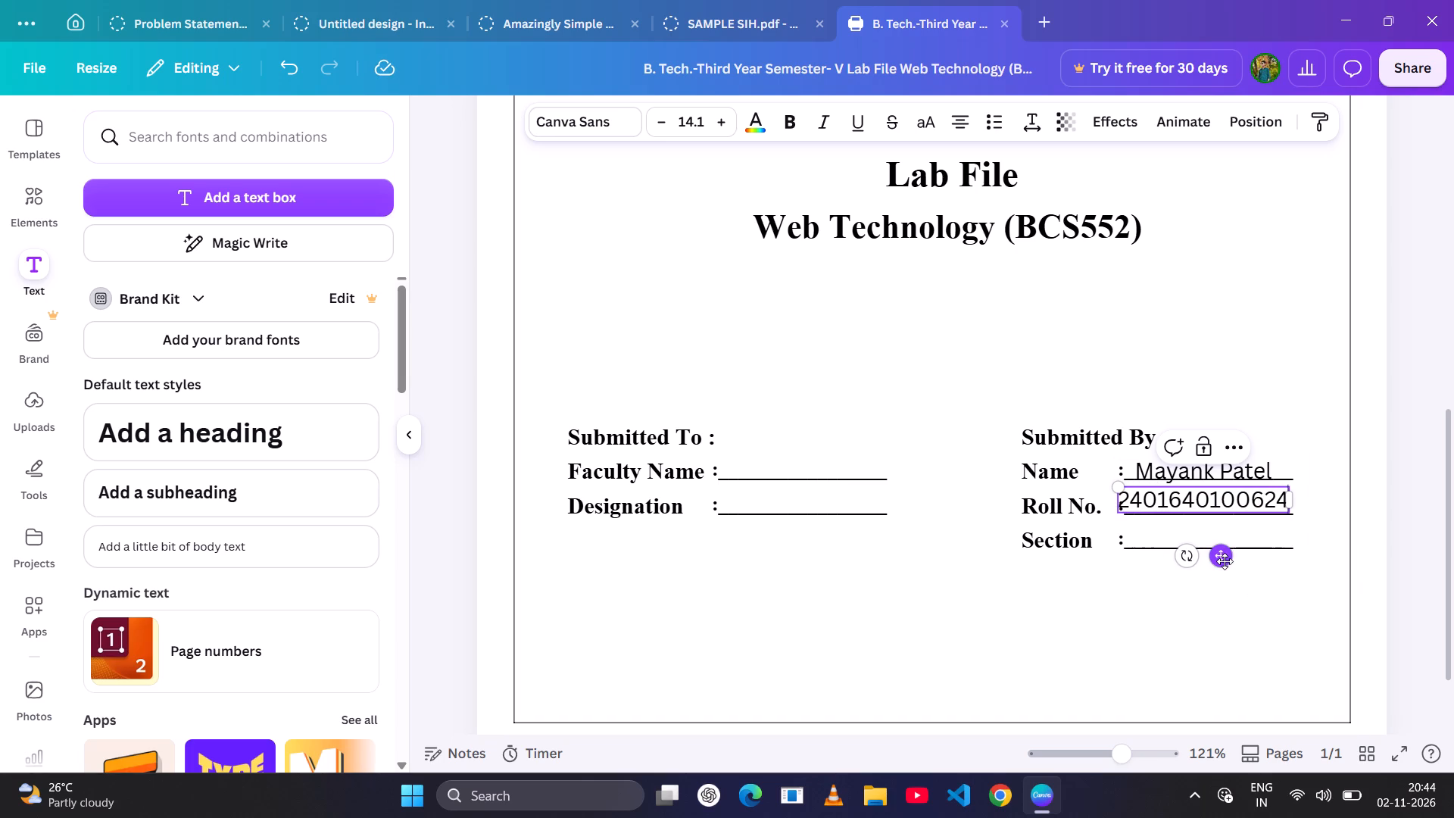
drag(1225, 561, 1231, 562)
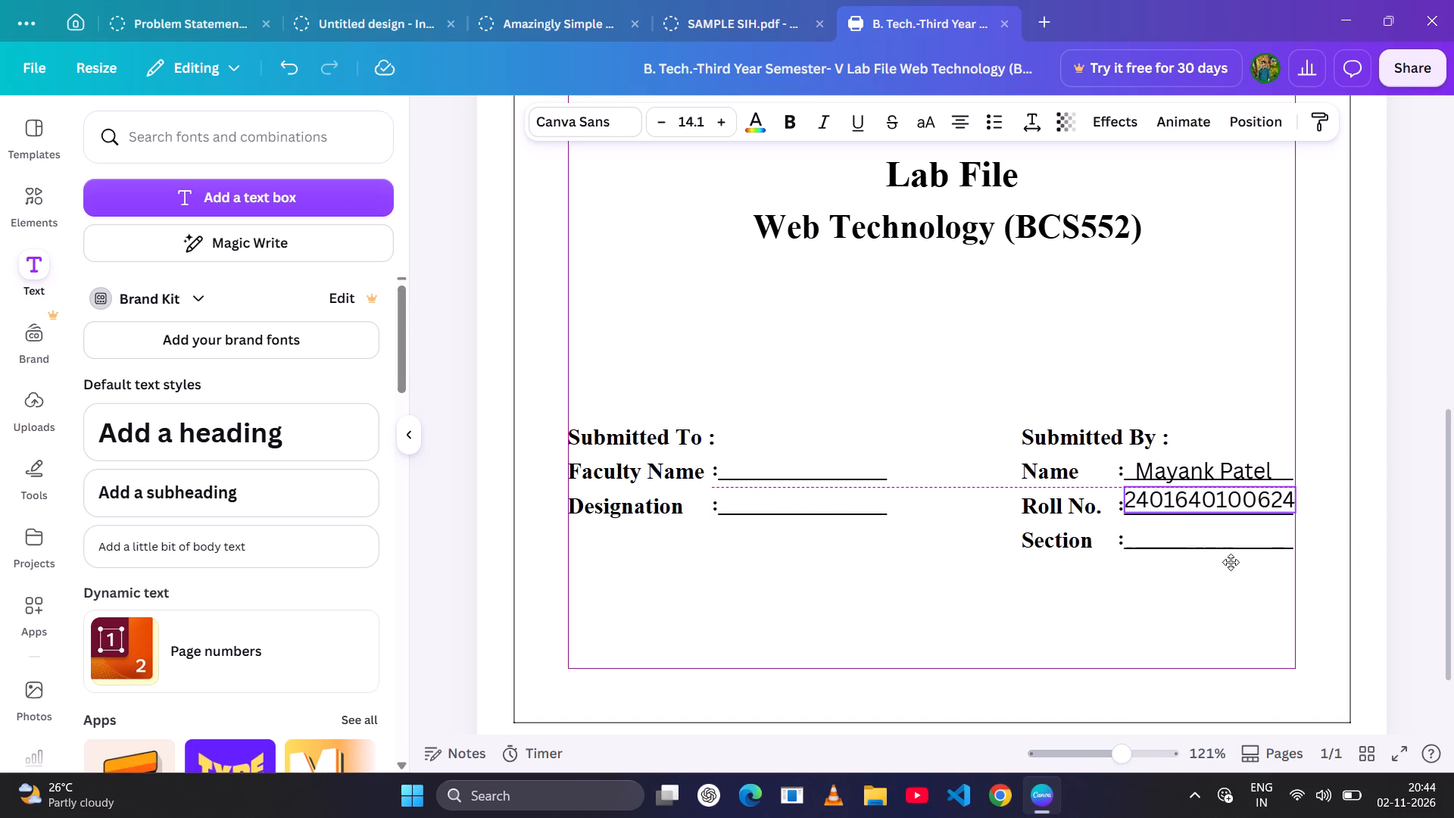
drag(1231, 562, 1234, 563)
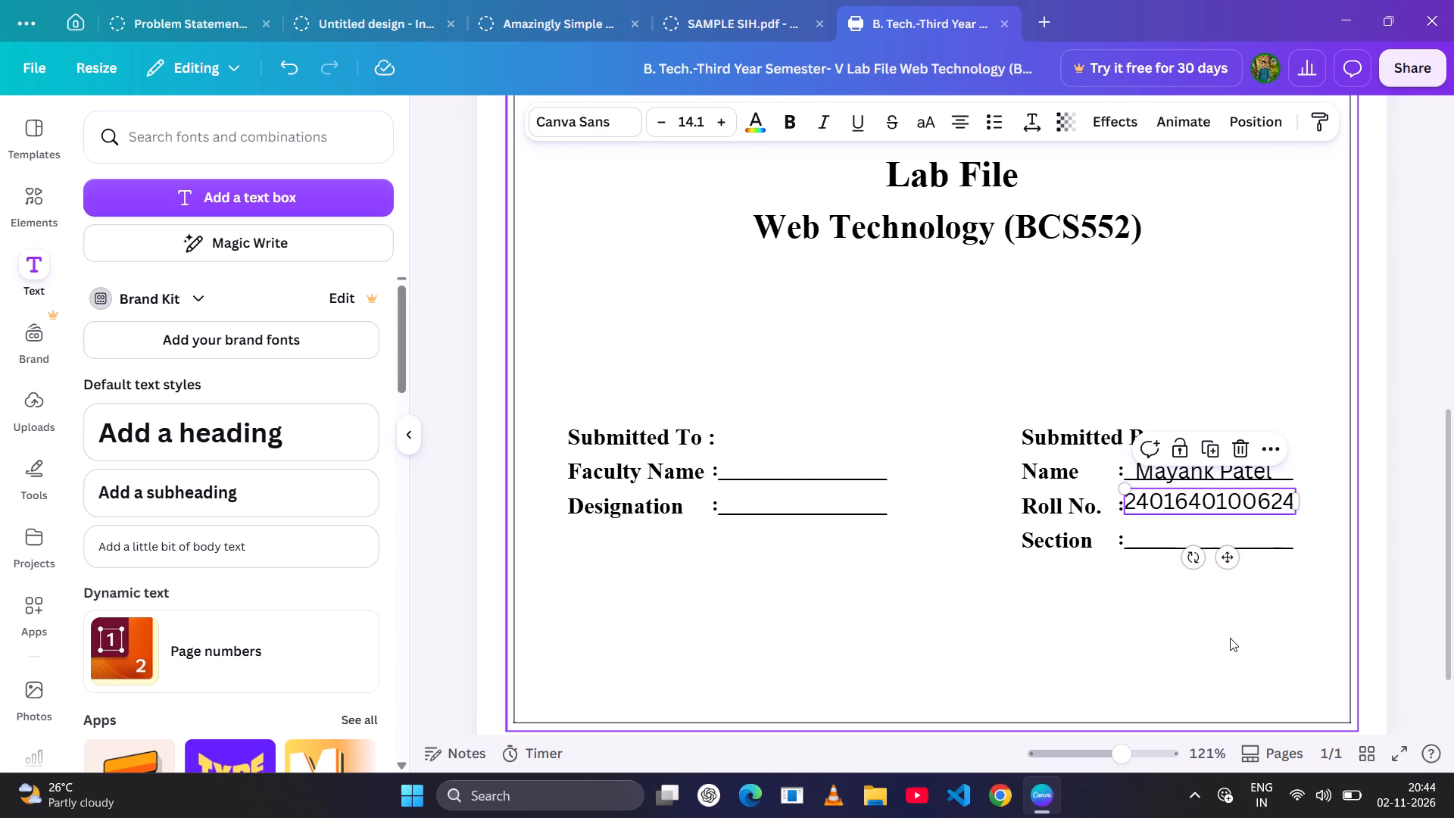
click(1230, 638)
Duplicate the roll number text for the "Section" line and replace its content with "CS3m".
click(1165, 489)
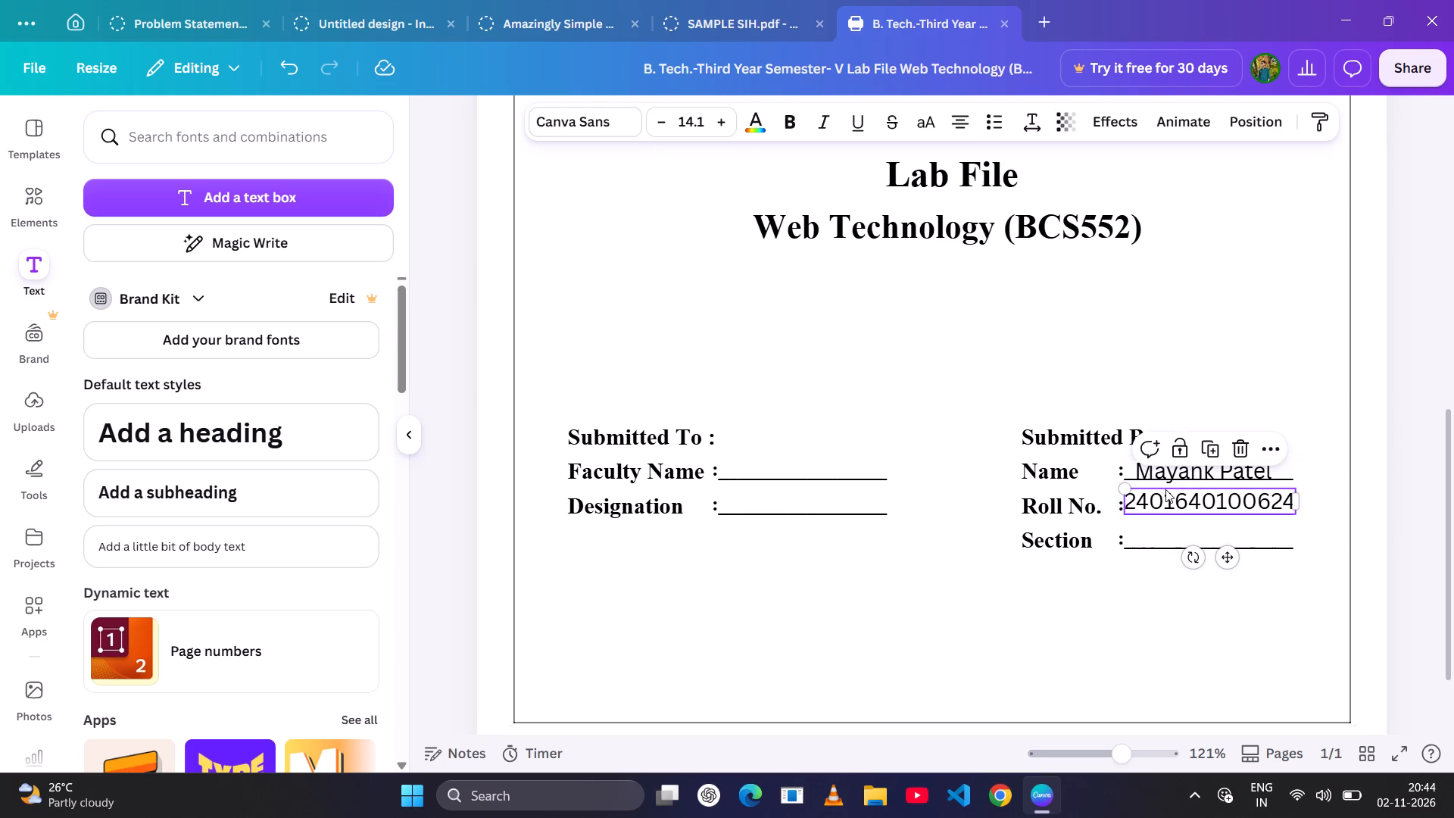
click(1216, 444)
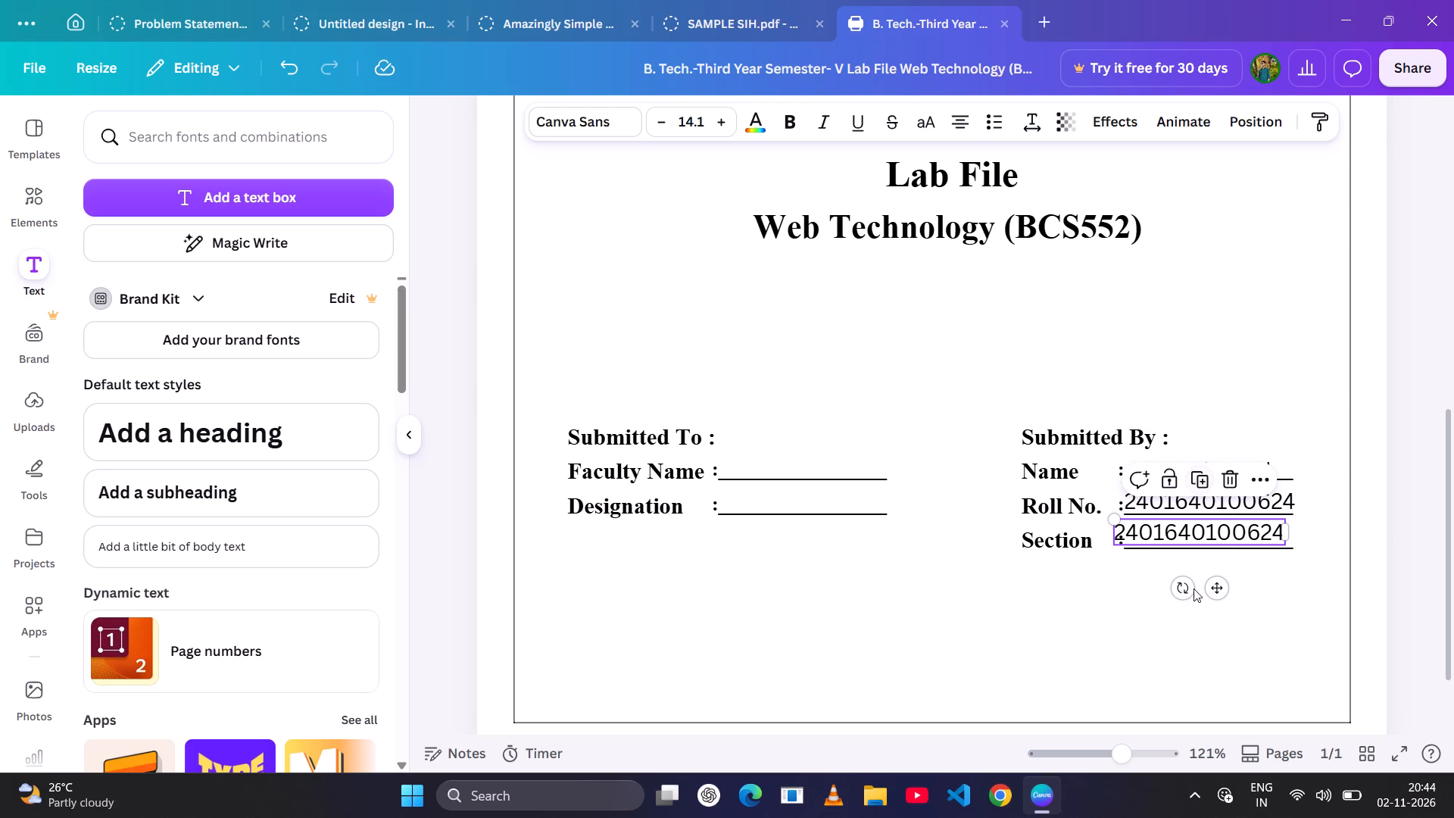
double_click(1190, 532)
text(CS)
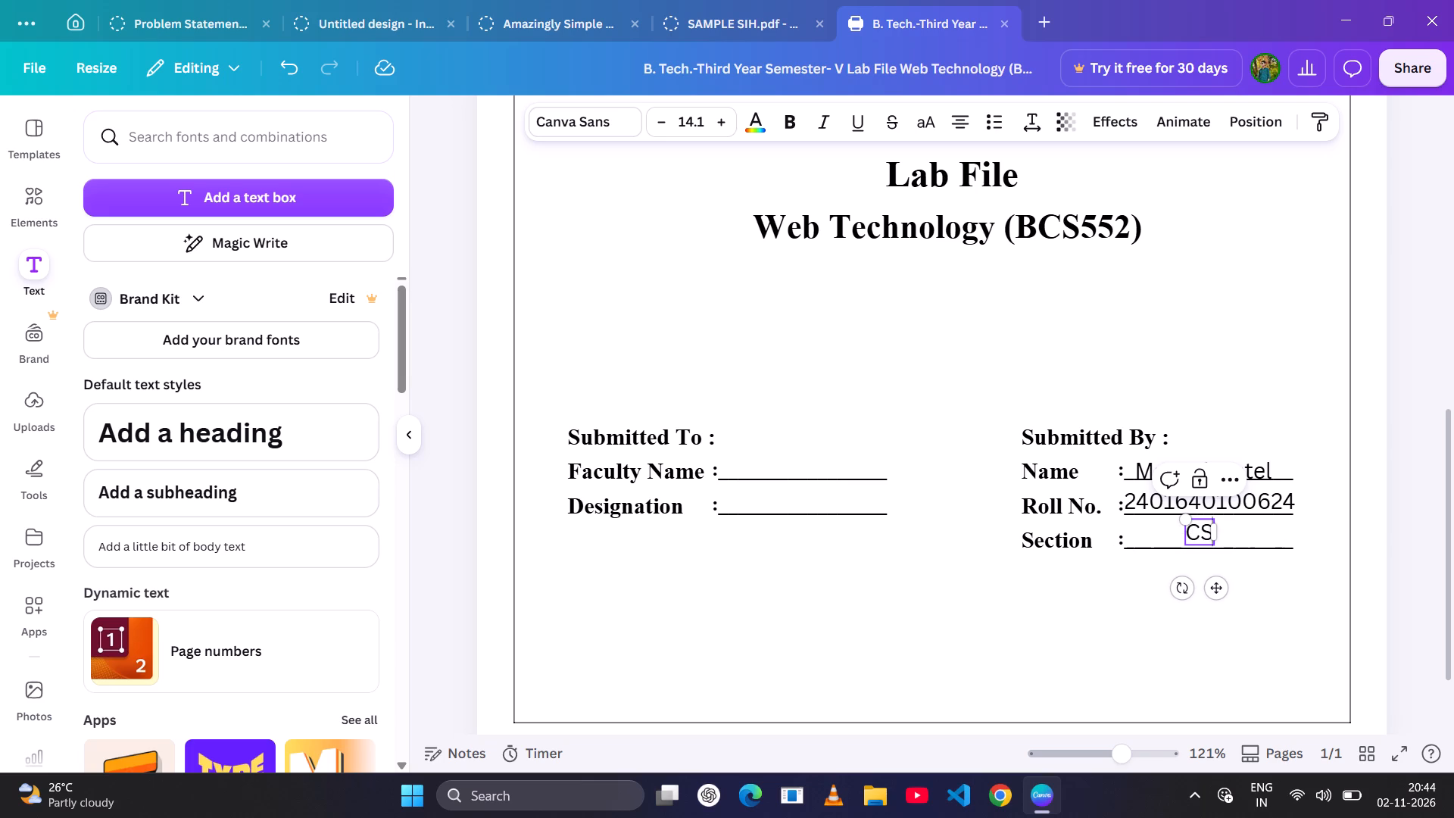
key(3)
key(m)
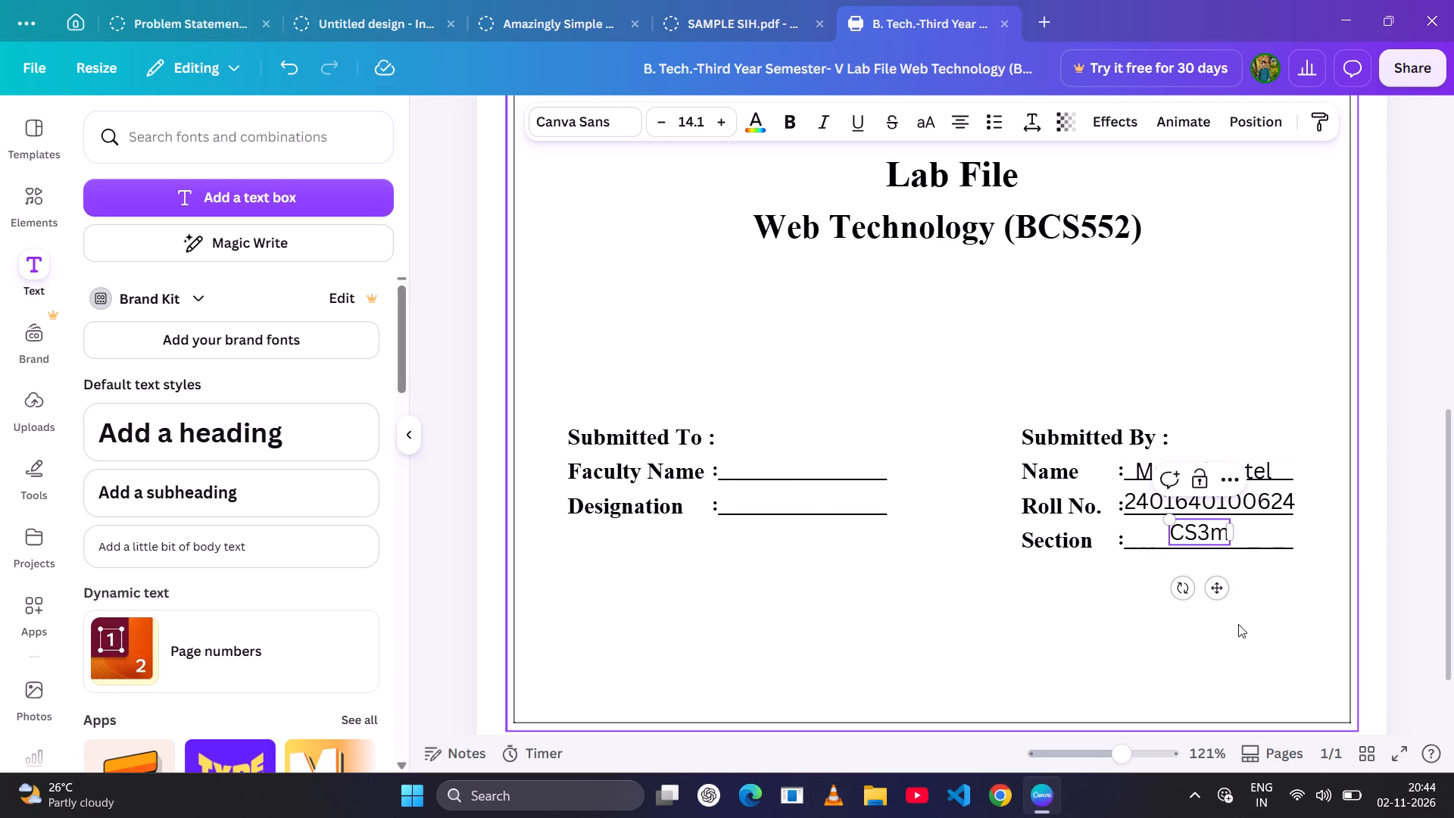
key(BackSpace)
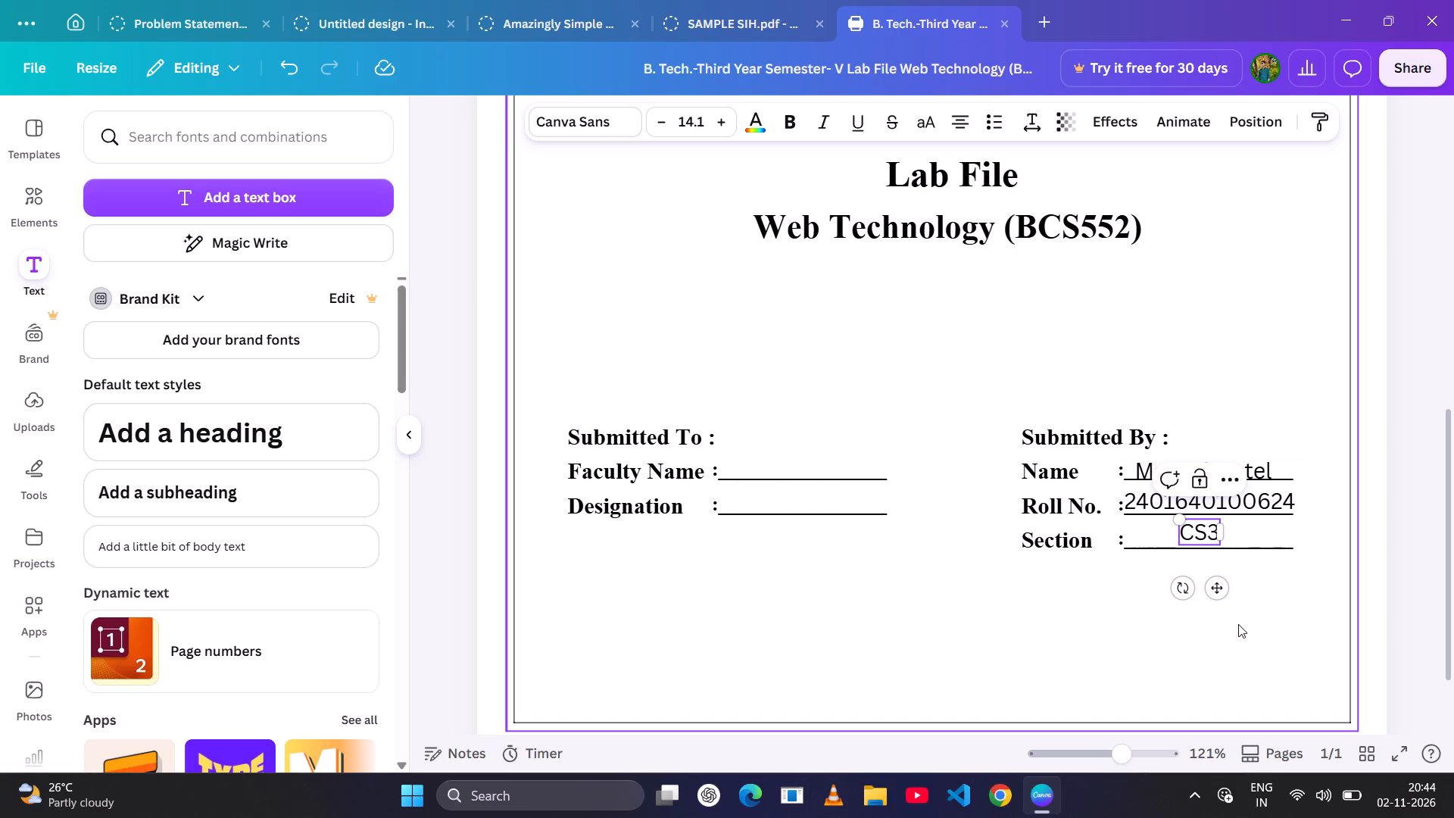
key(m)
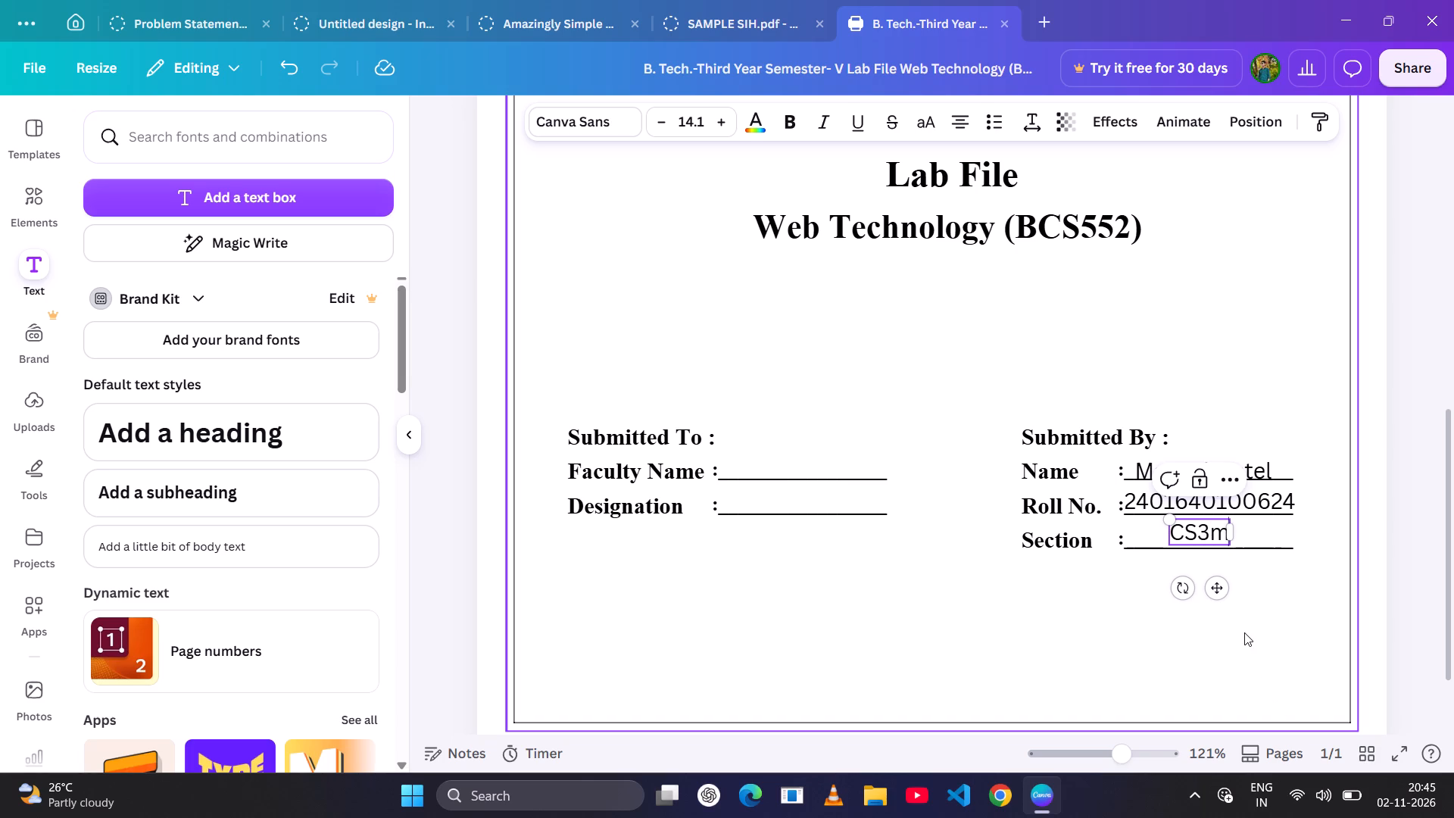
click(1244, 632)
Shift the section text along its line, closer to the colon after "Section".
drag(1212, 519, 1175, 519)
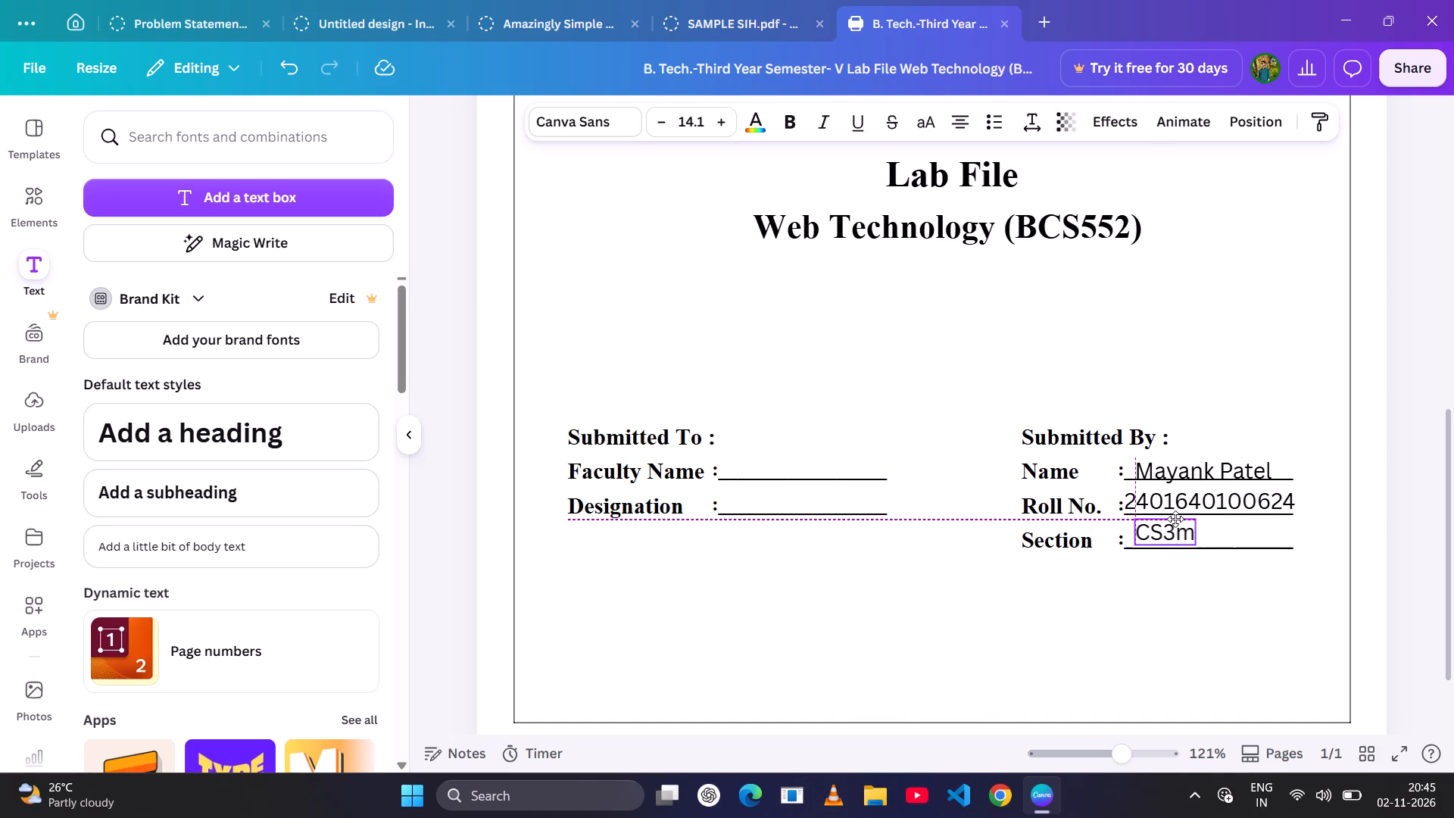
drag(1175, 519, 1188, 520)
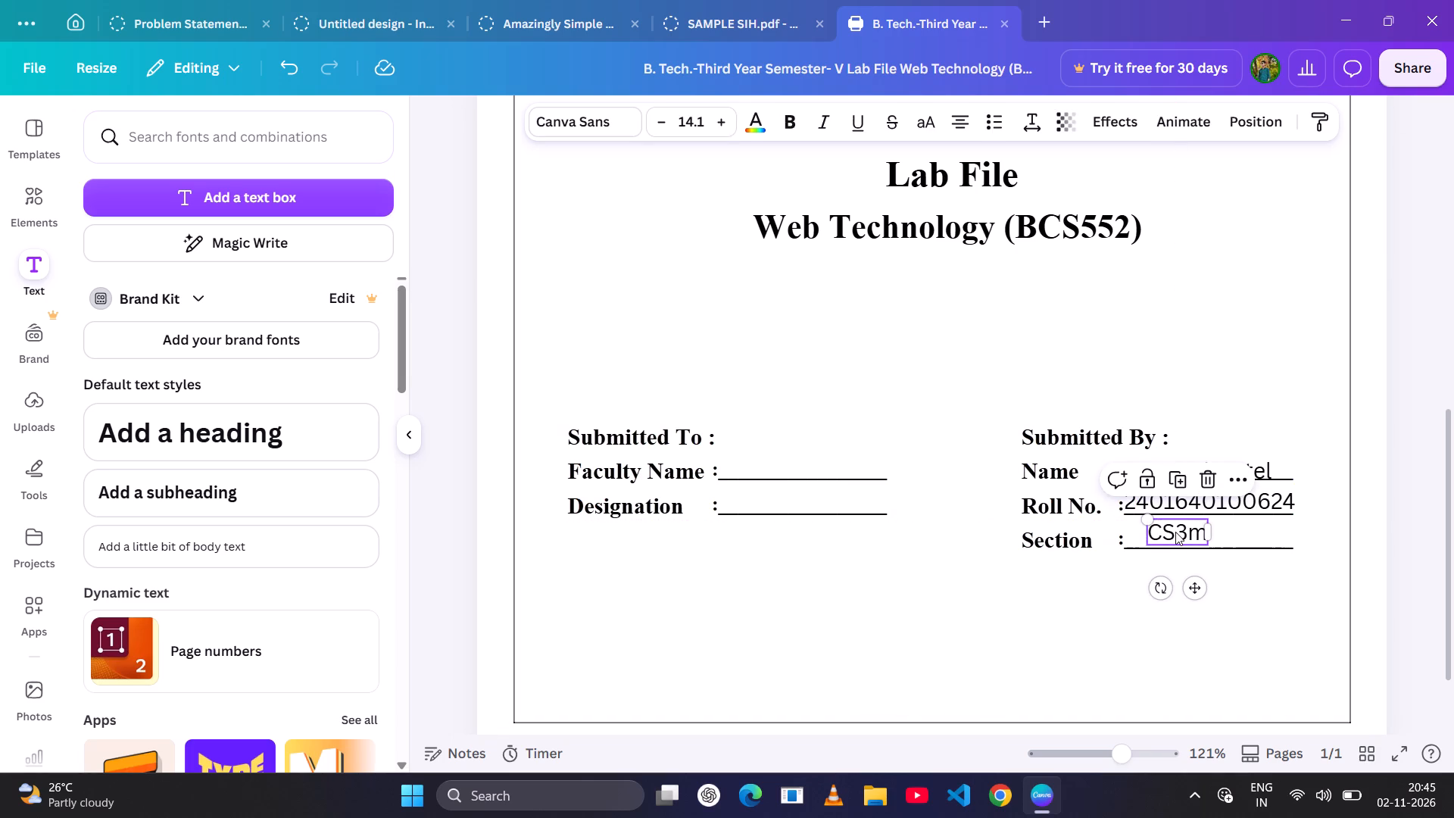
Correct the section text to "CS-3M", capitalizing the last letter and adding the hyphen.
click(1172, 533)
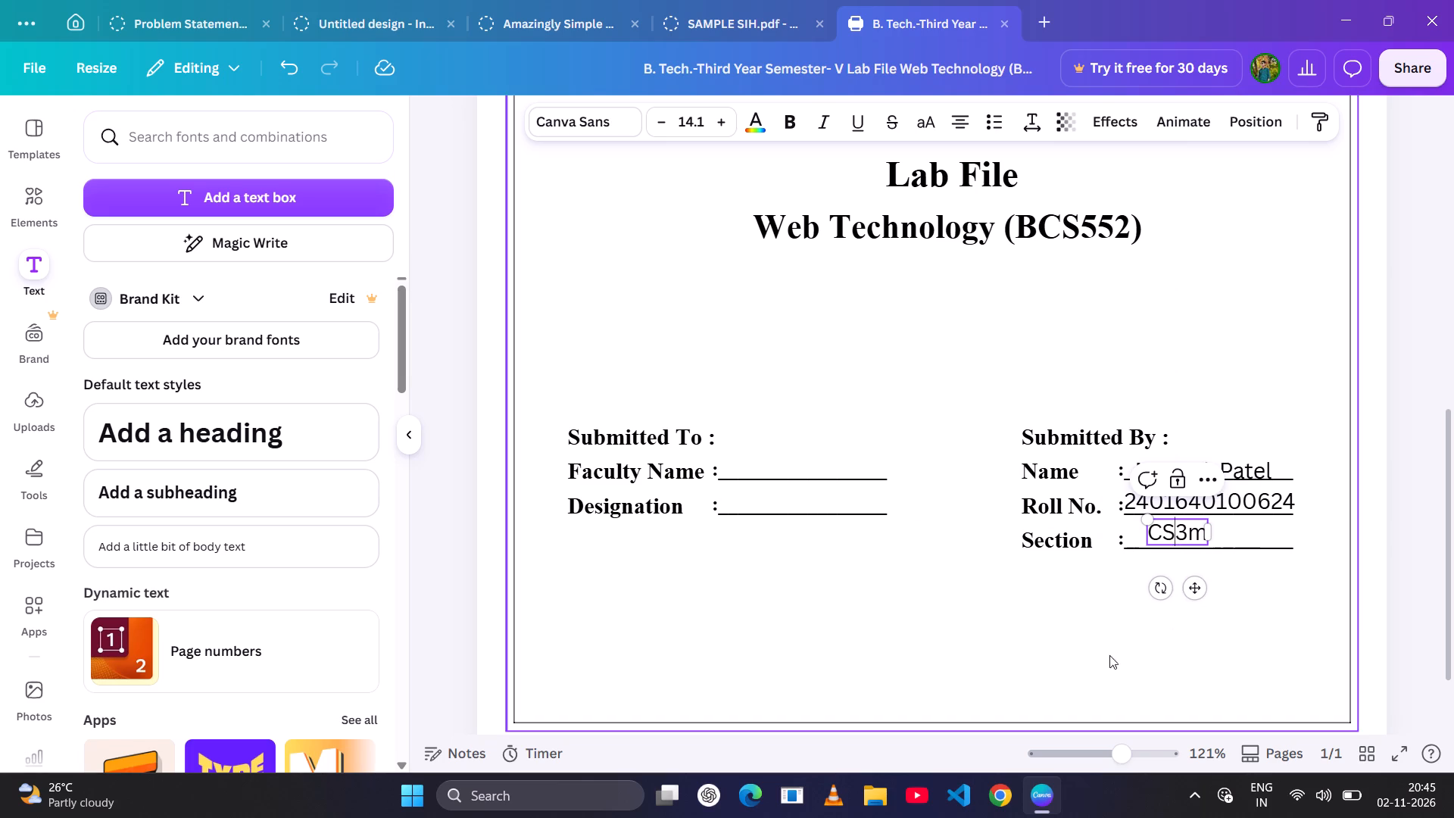
click(1087, 640)
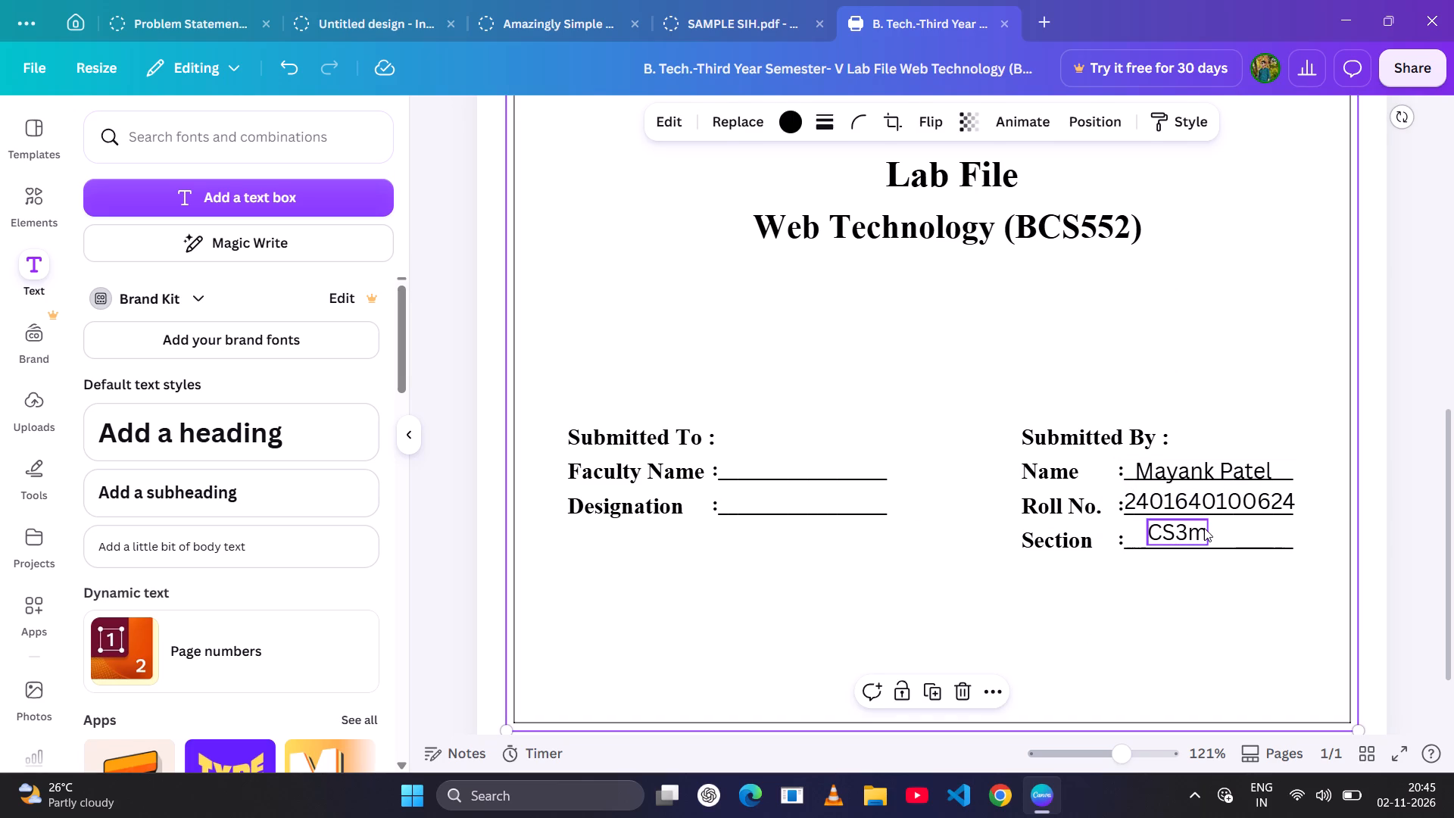
double_click(1204, 528)
key(BackSpace)
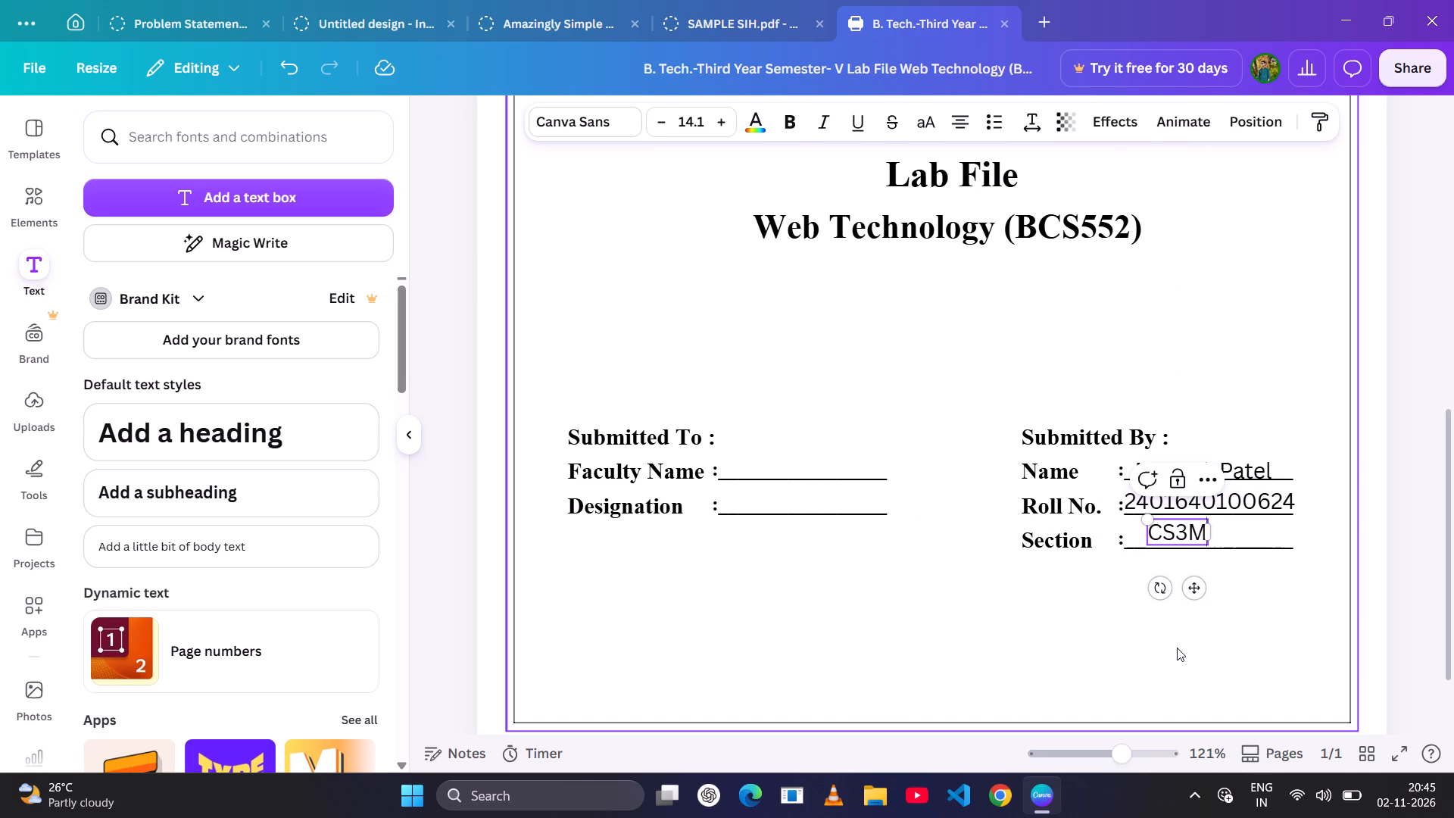
click(1177, 648)
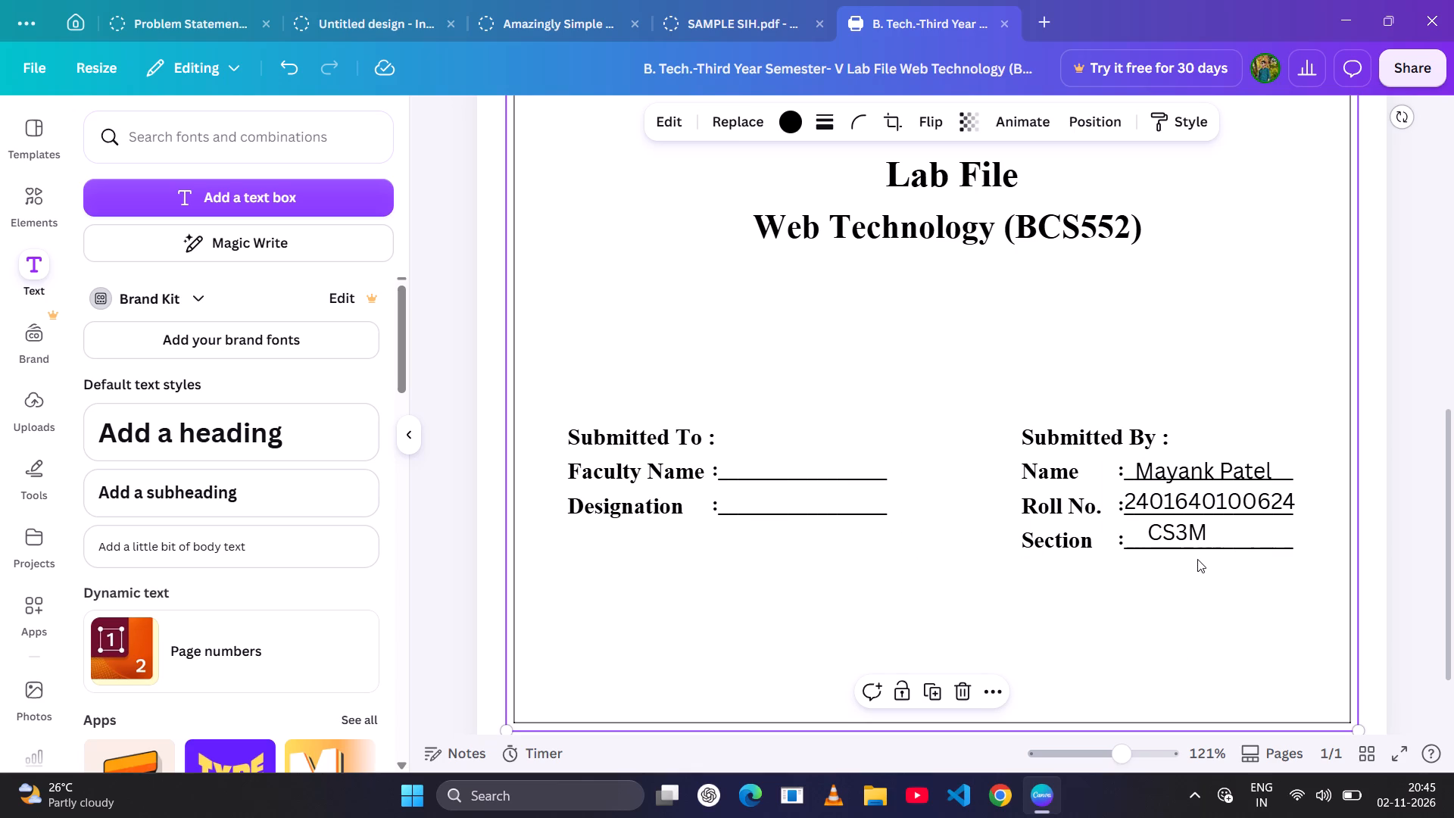
click(1168, 535)
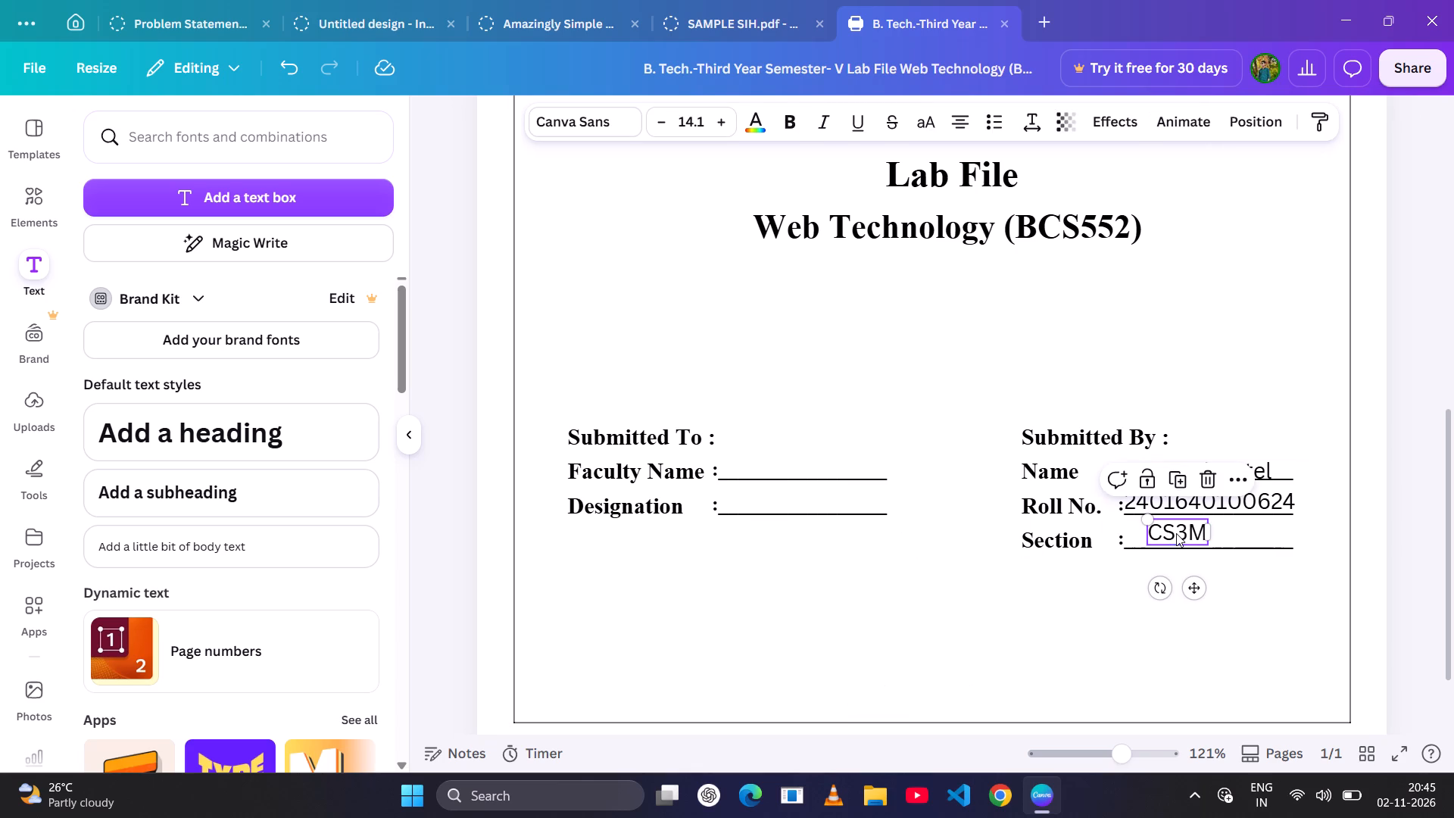
click(1176, 533)
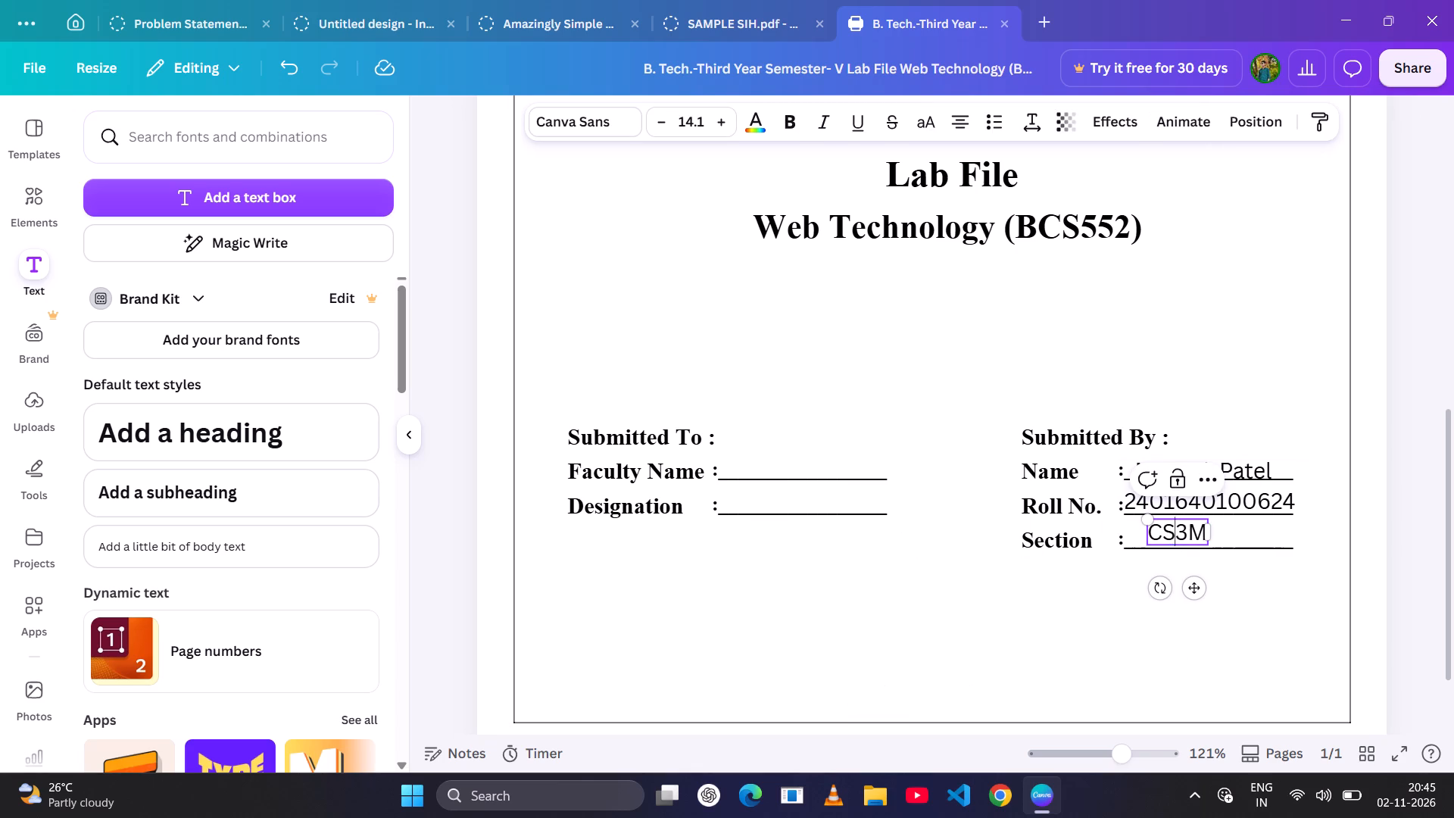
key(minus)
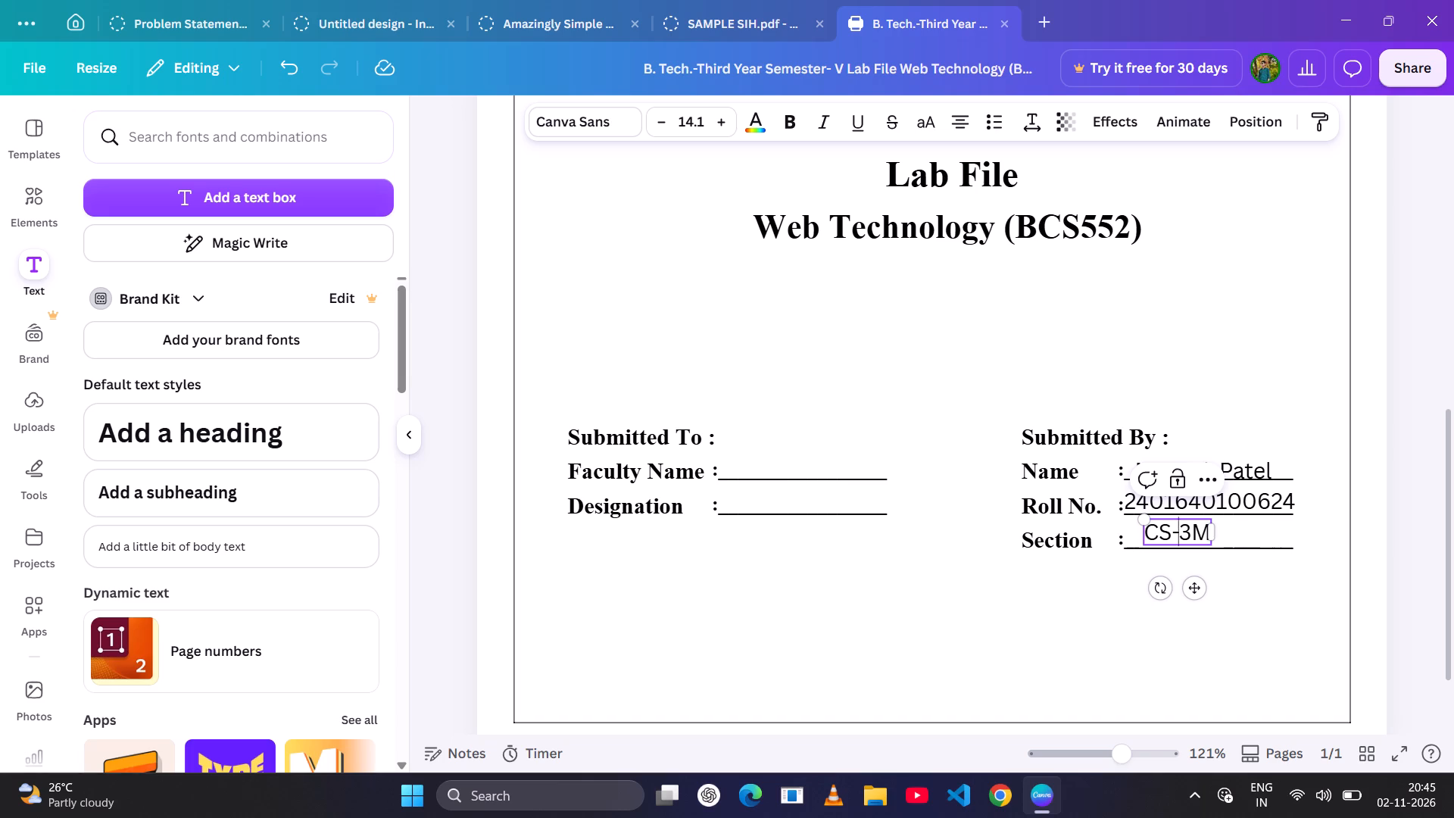
click(1096, 618)
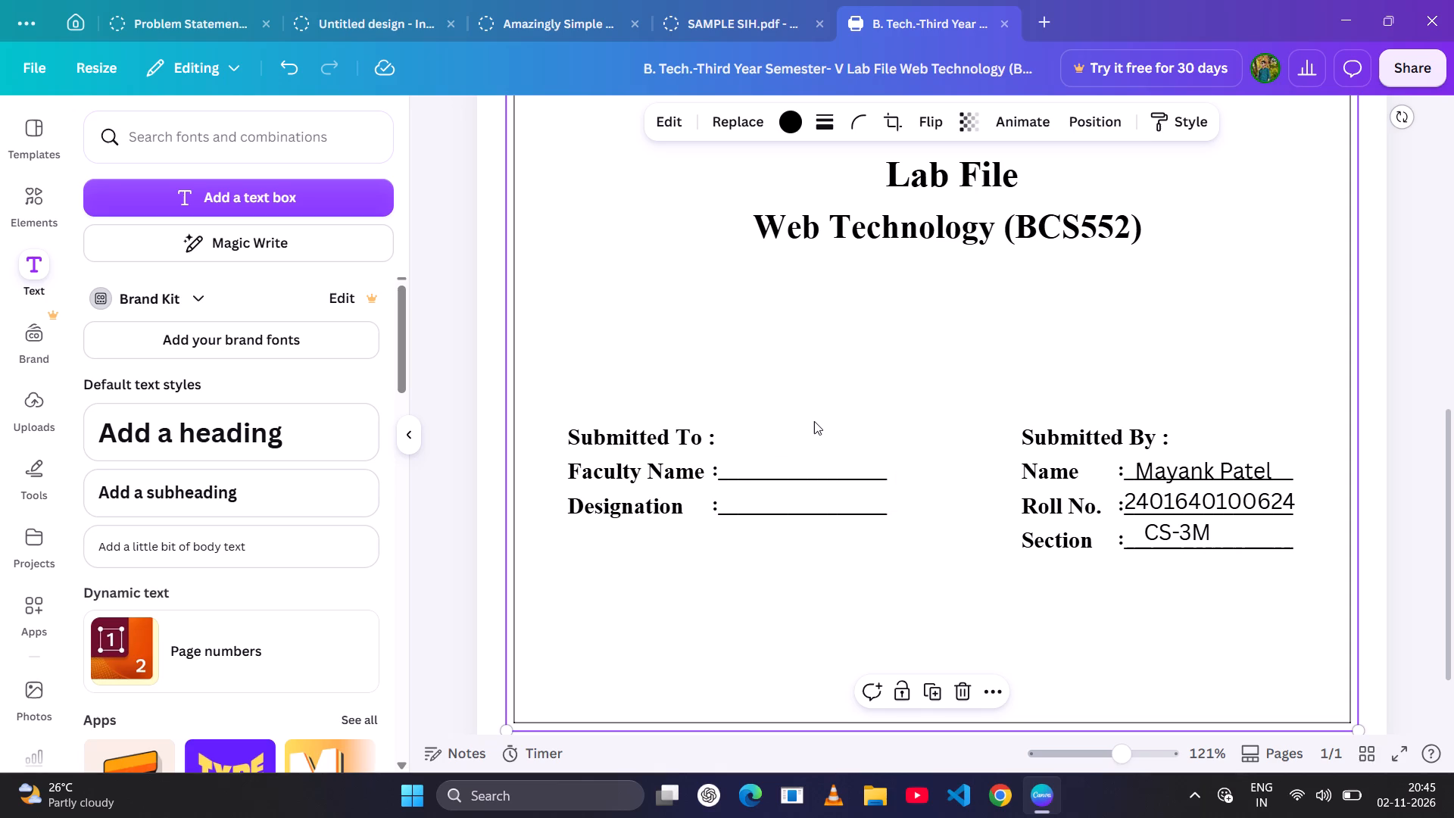
Duplicate the student's name text and place the copy on the "Faculty Name" line under "Submitted To".
click(1163, 466)
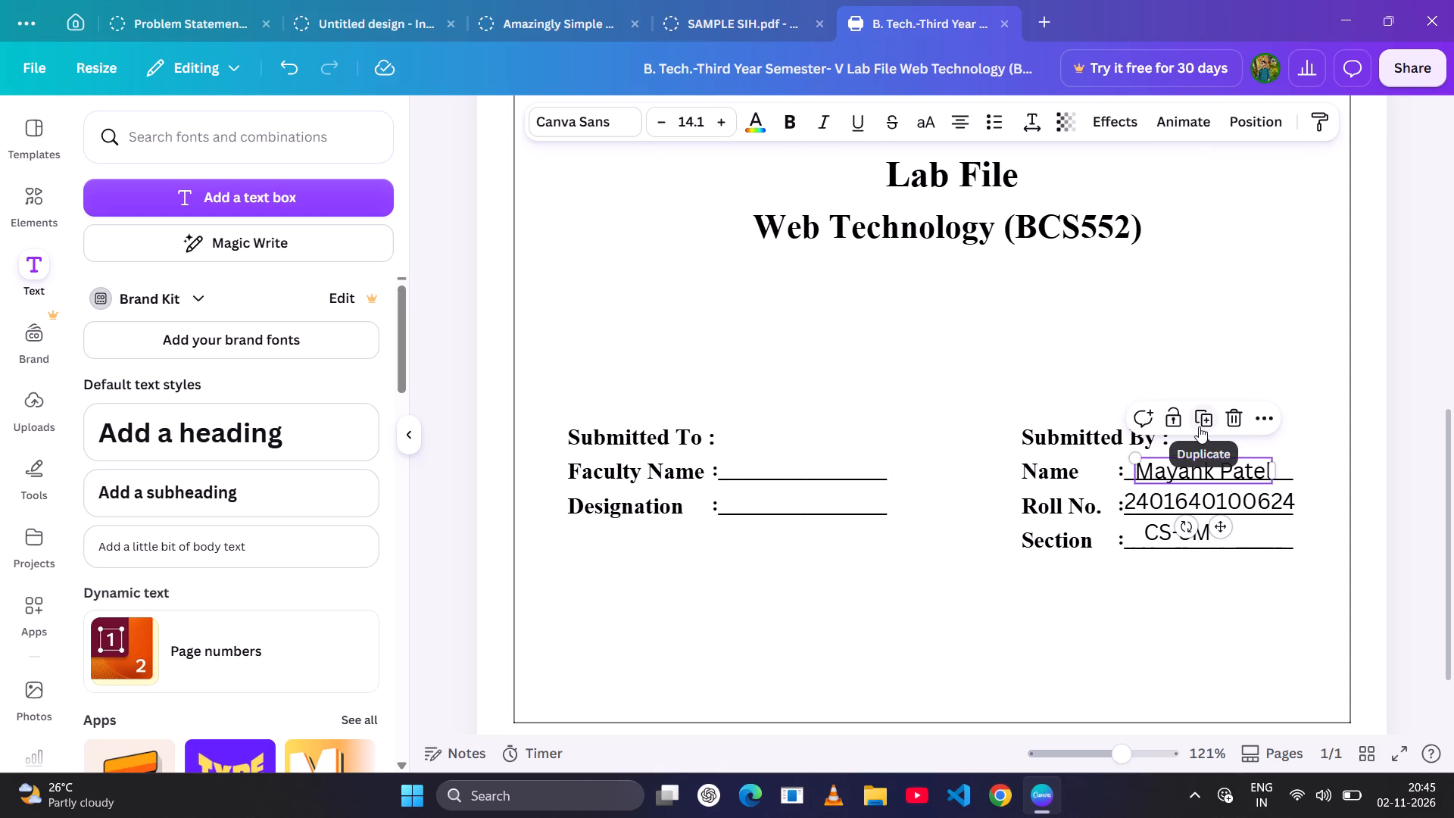
click(1199, 426)
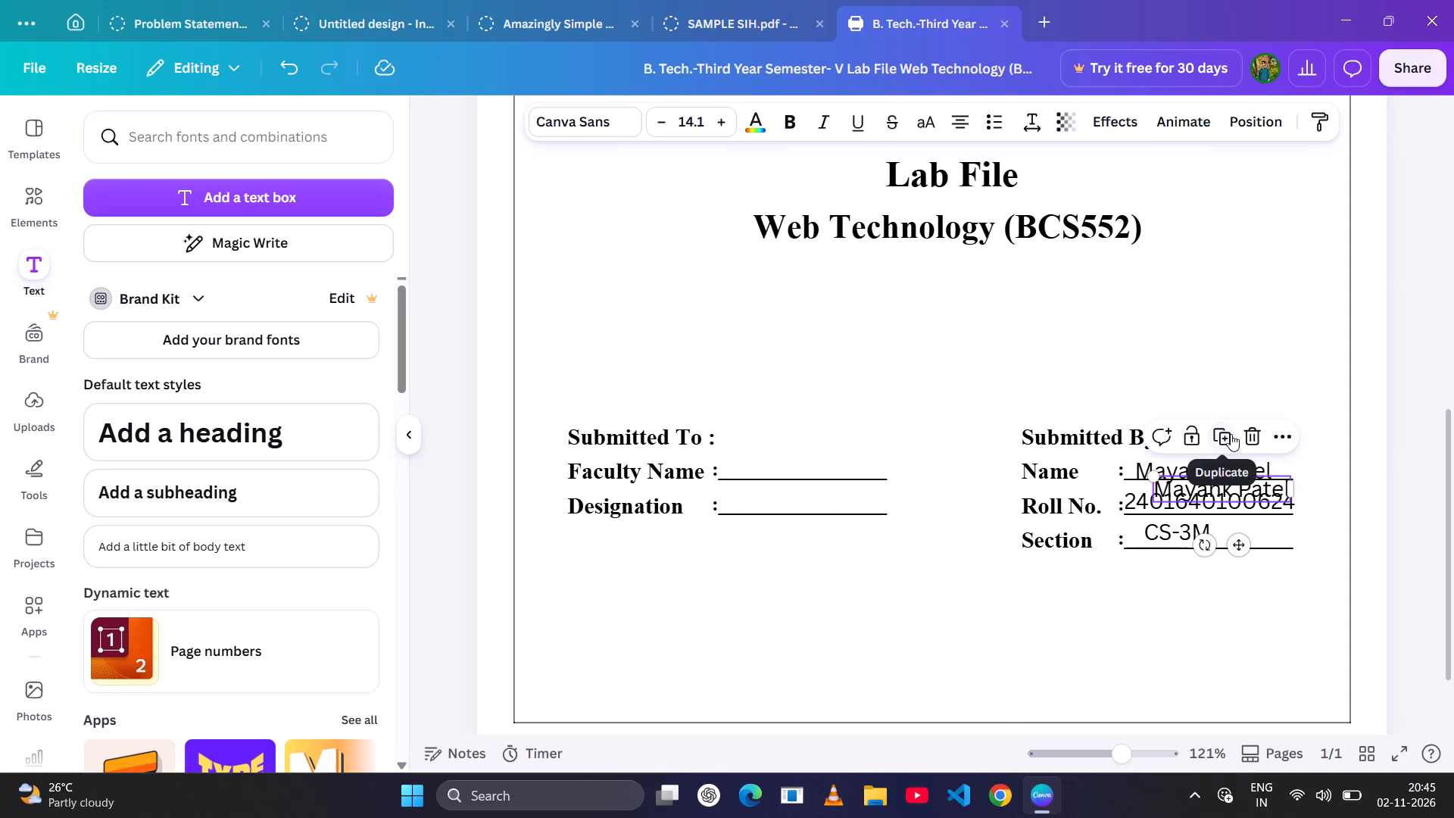
click(1194, 489)
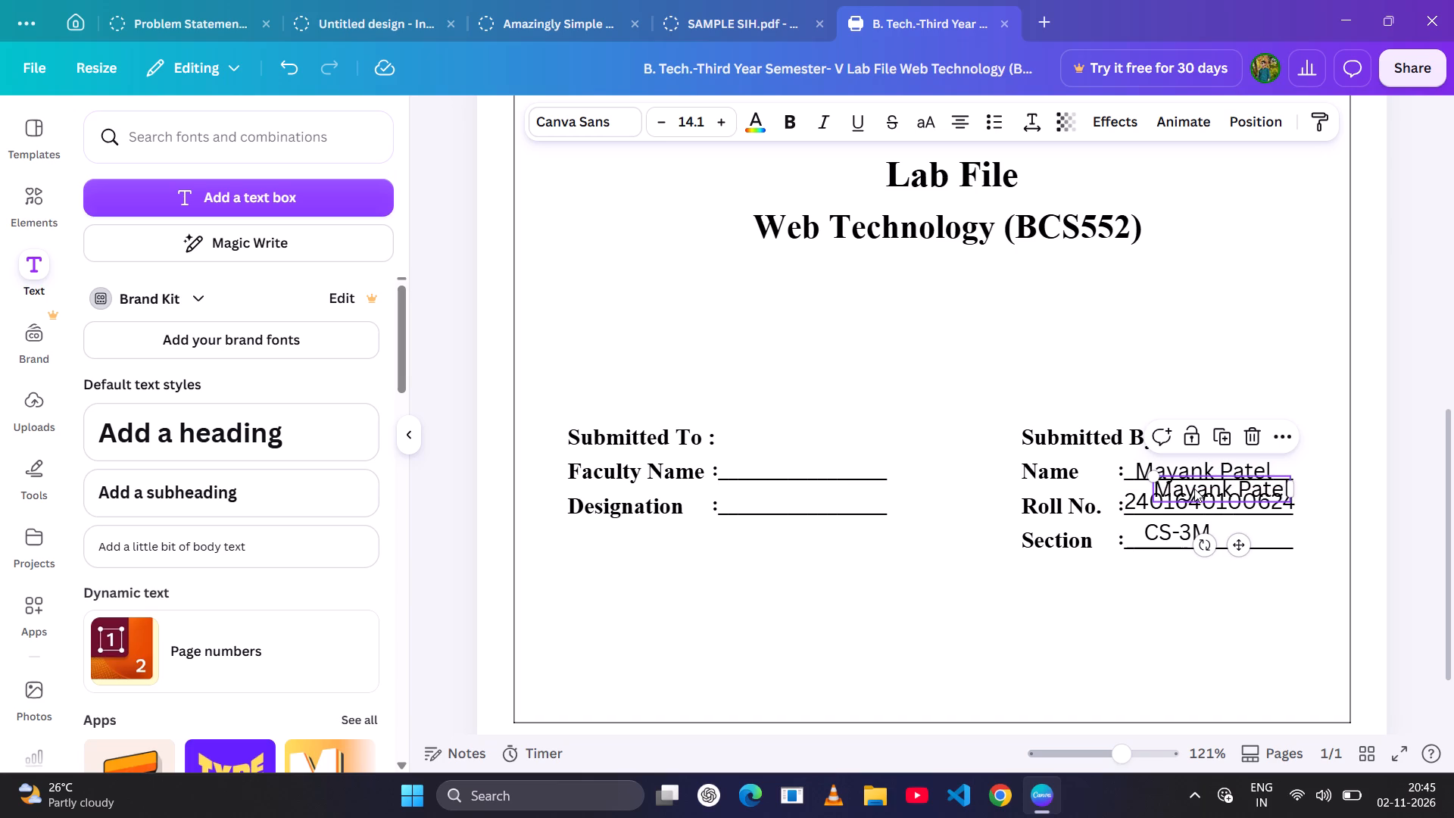
drag(1194, 489, 1247, 553)
click(1247, 553)
drag(1247, 553, 840, 521)
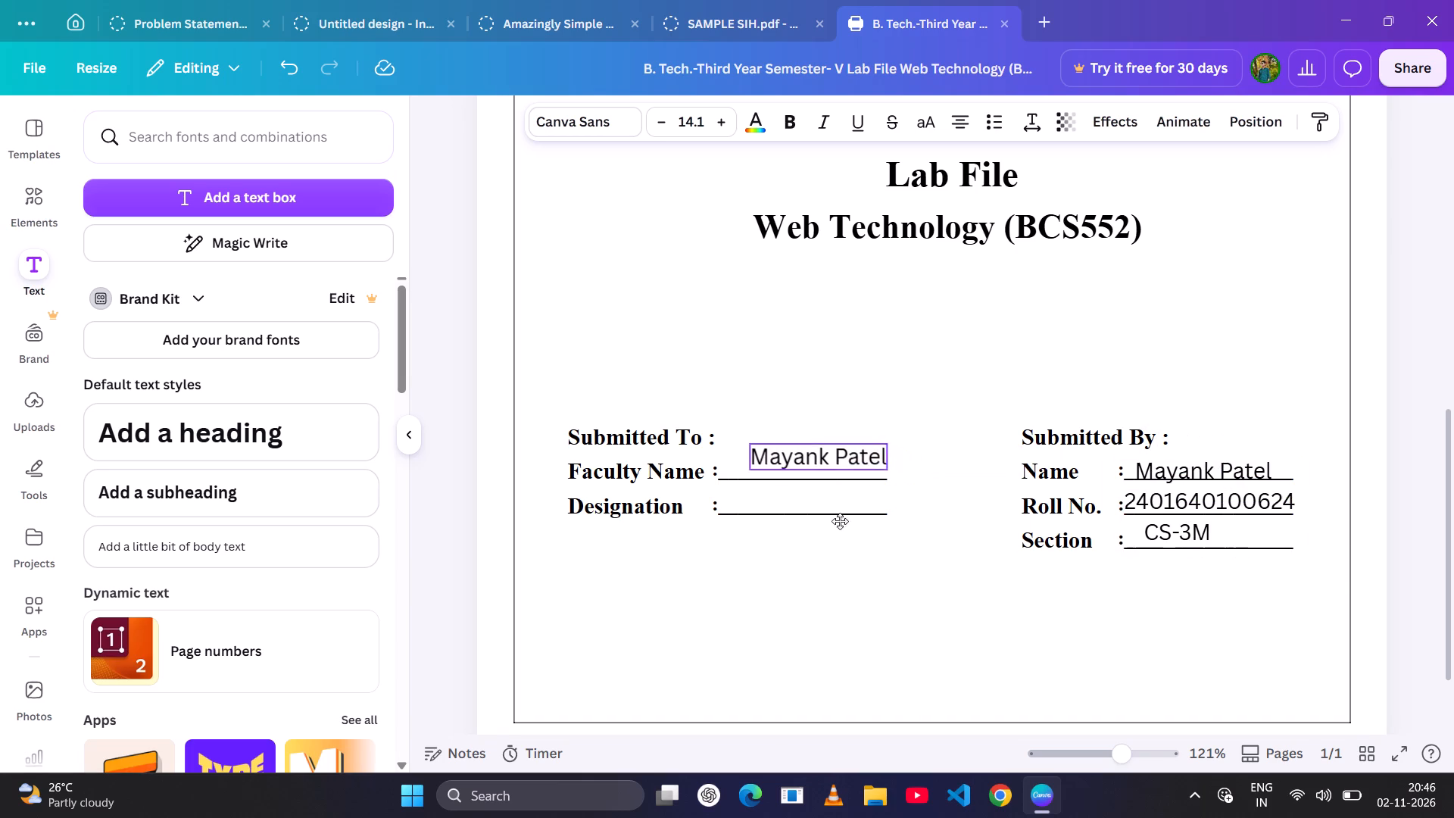
drag(840, 521, 822, 531)
Replace the copied text on the "Faculty Name" line with the faculty member's name.
double_click(811, 461)
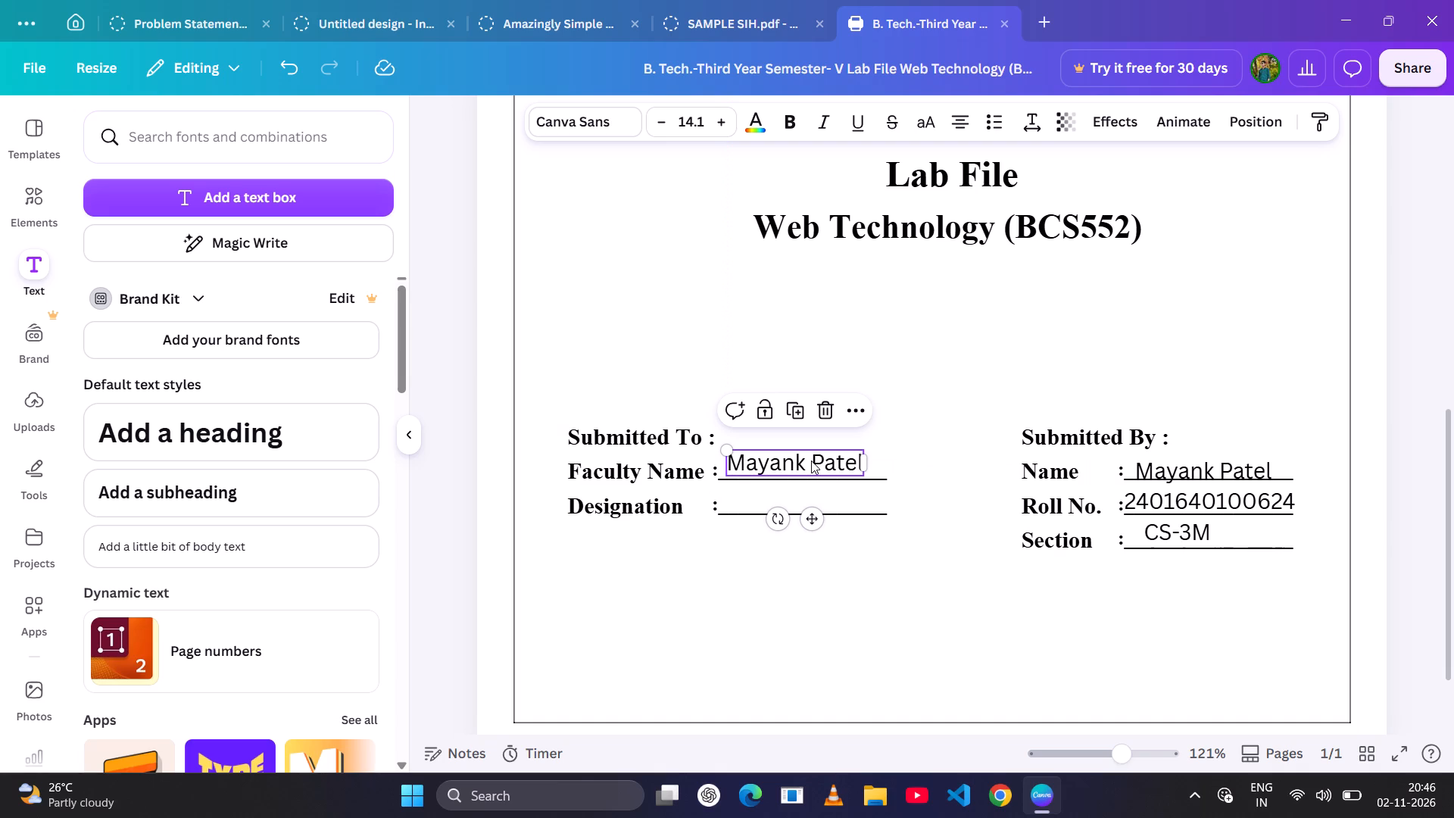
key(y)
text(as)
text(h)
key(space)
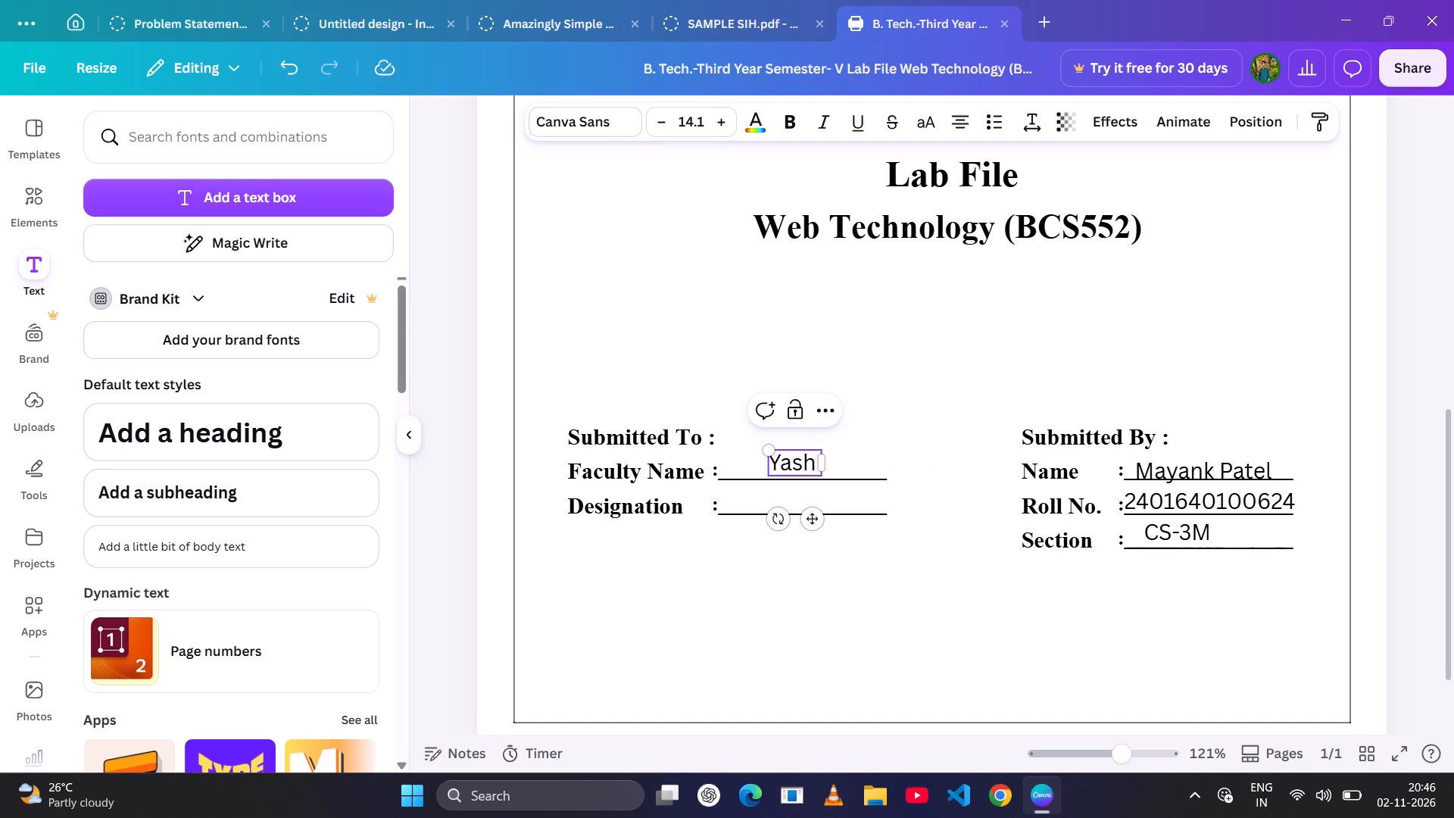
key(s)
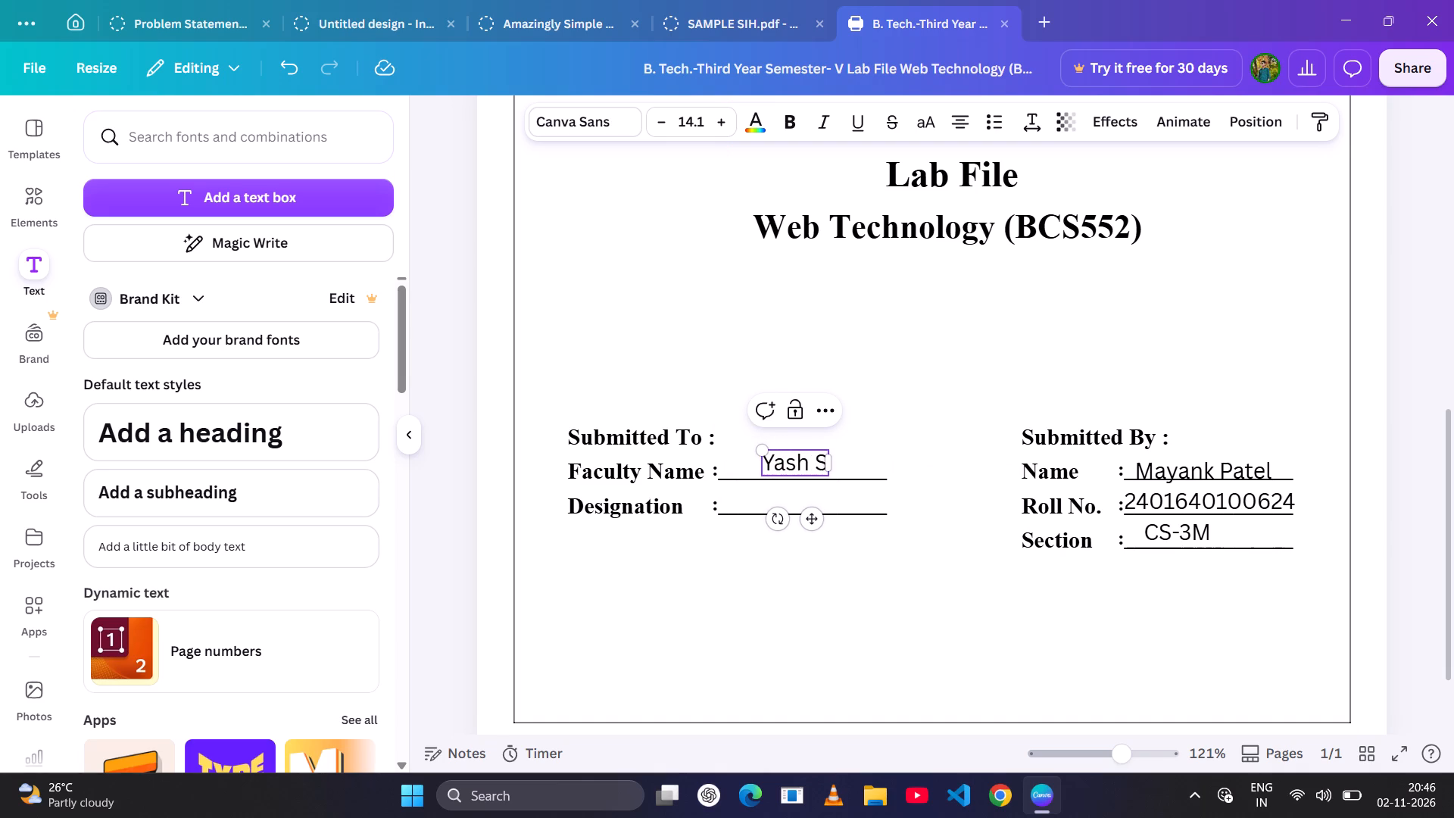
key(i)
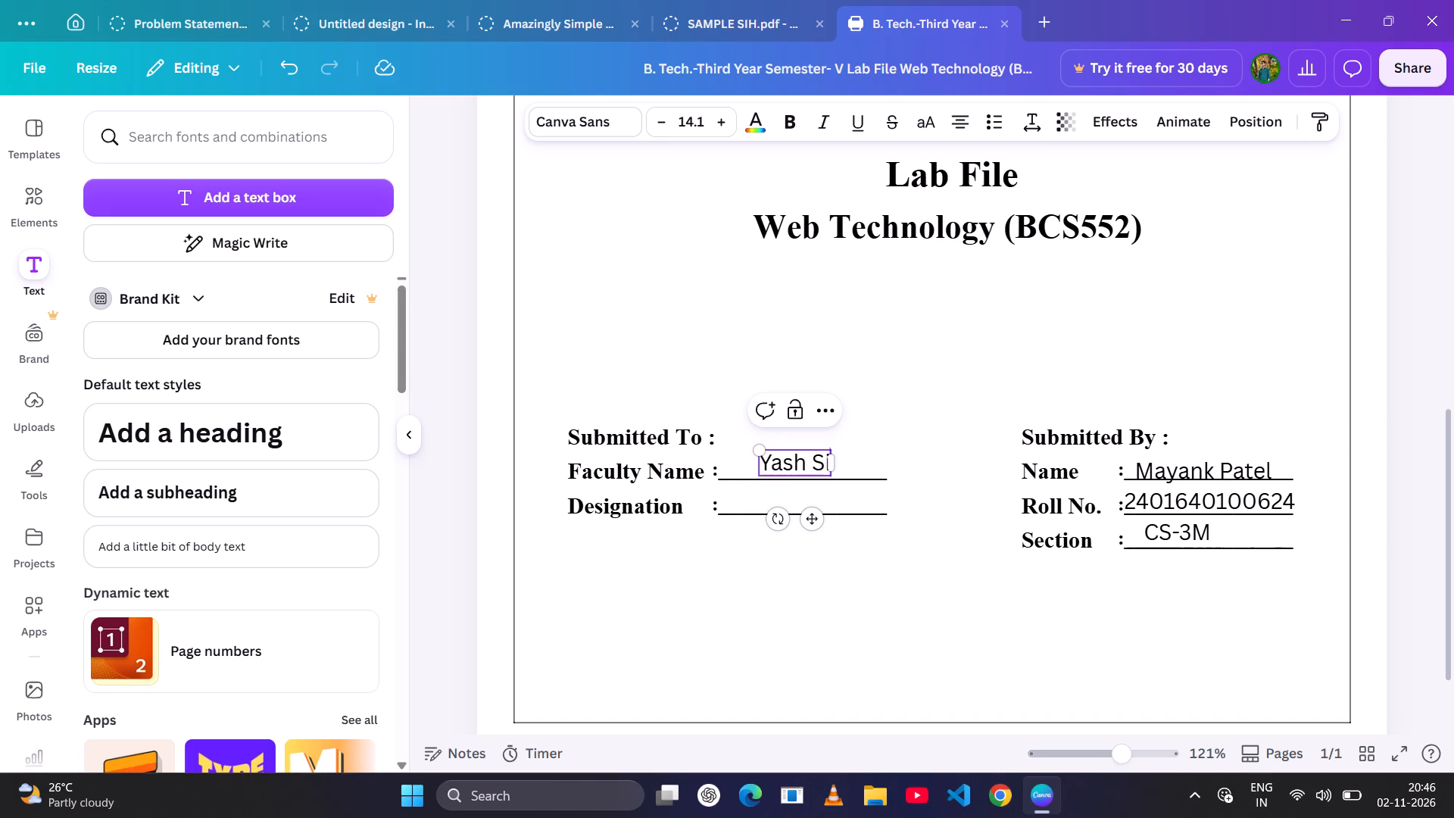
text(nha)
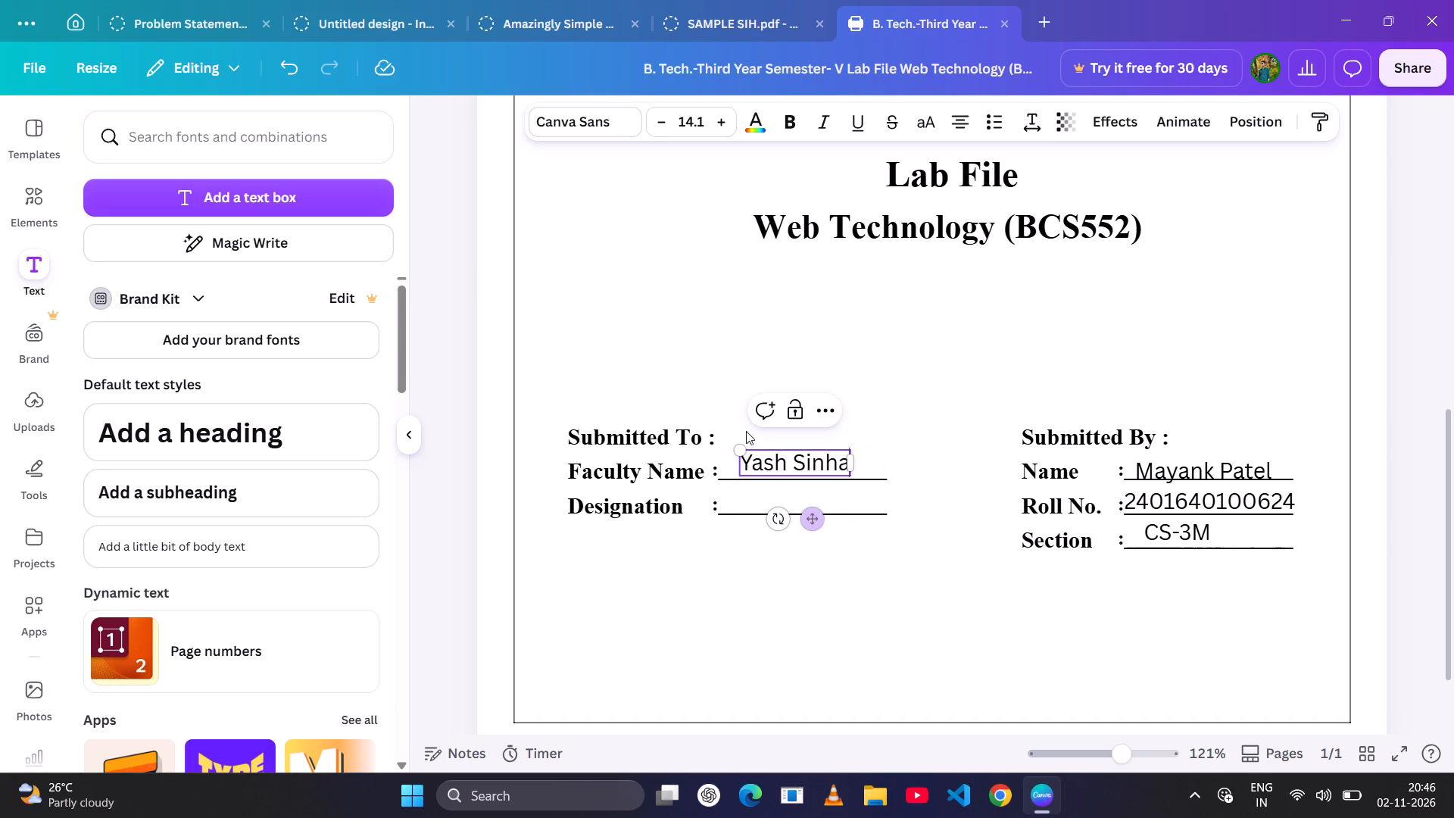
Scale the faculty name text on the "Faculty Name" line down to a font size of about 12.2.
drag(741, 444, 759, 457)
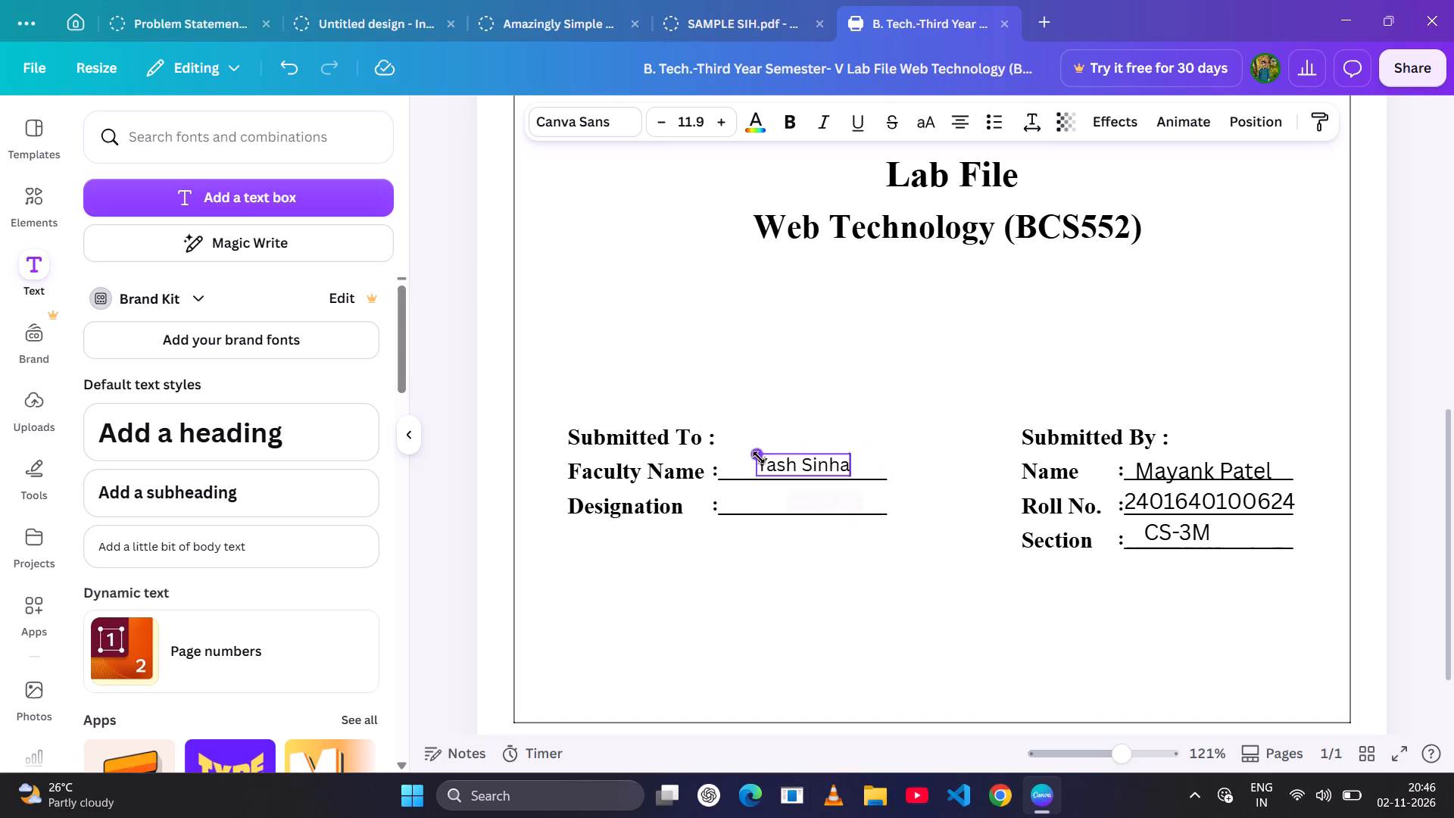
drag(759, 457, 753, 456)
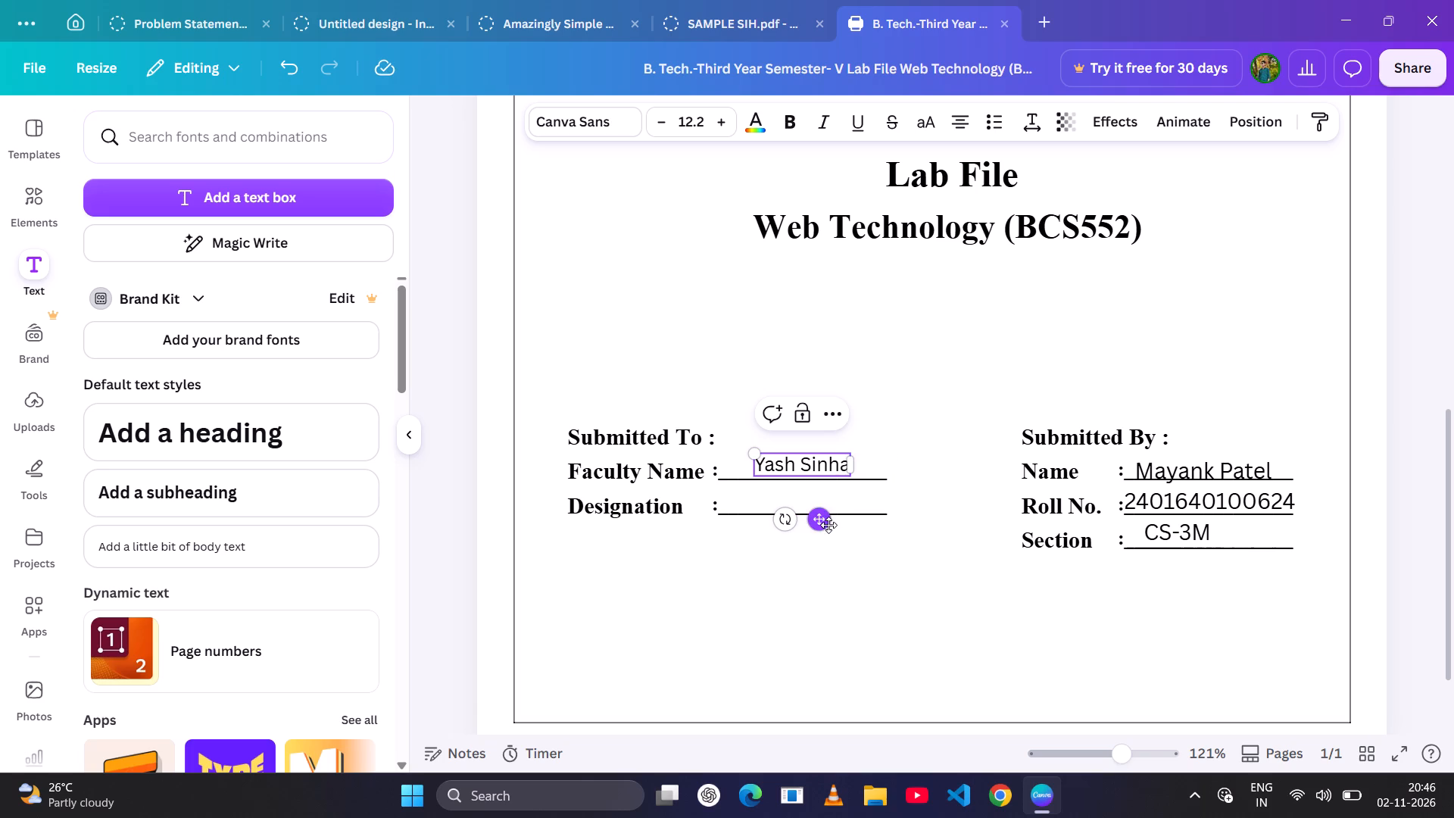
Move the faculty name text onto the "Faculty Name" line, closer to the colon.
drag(828, 525, 801, 521)
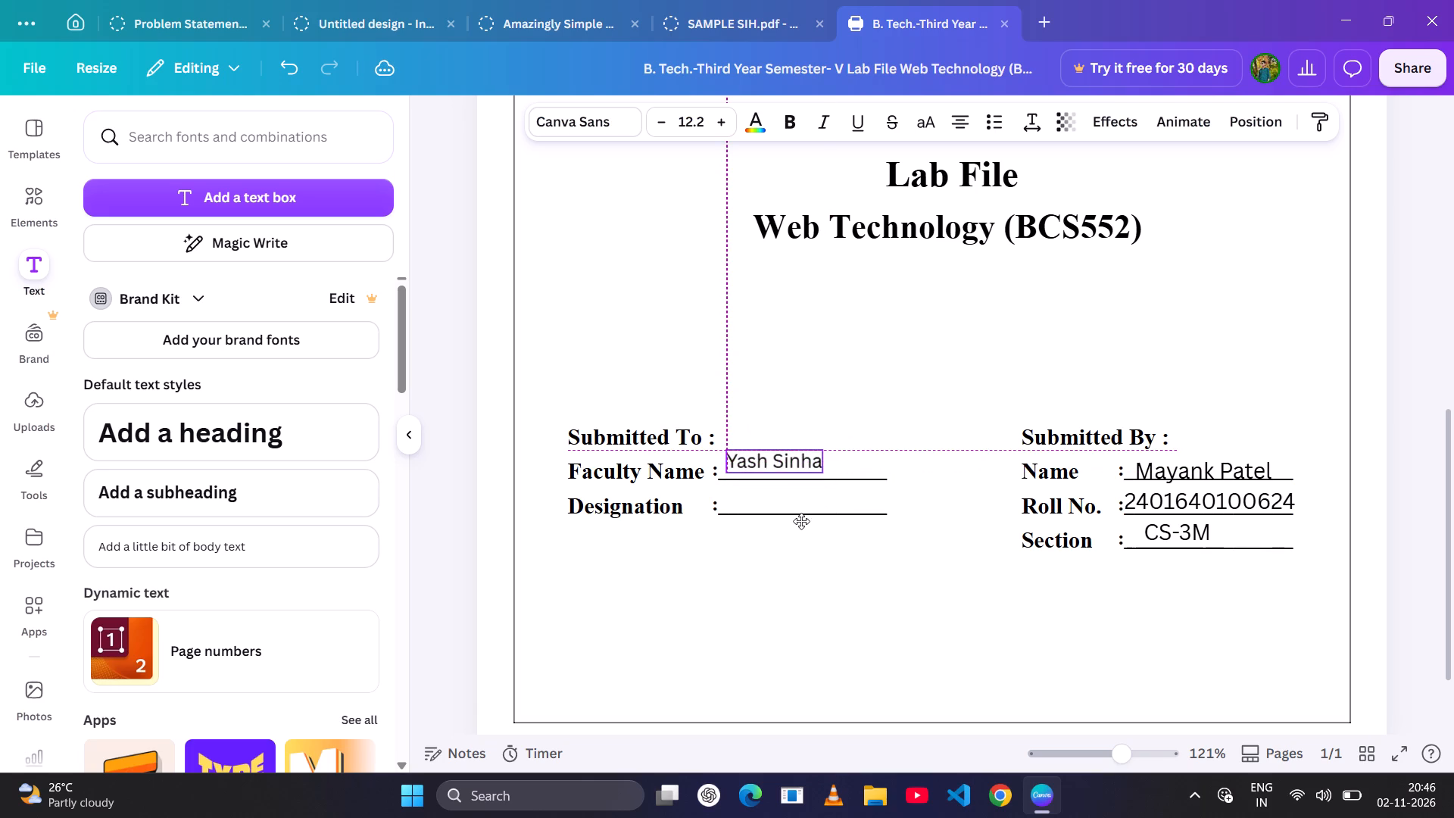
drag(801, 521, 810, 528)
click(673, 598)
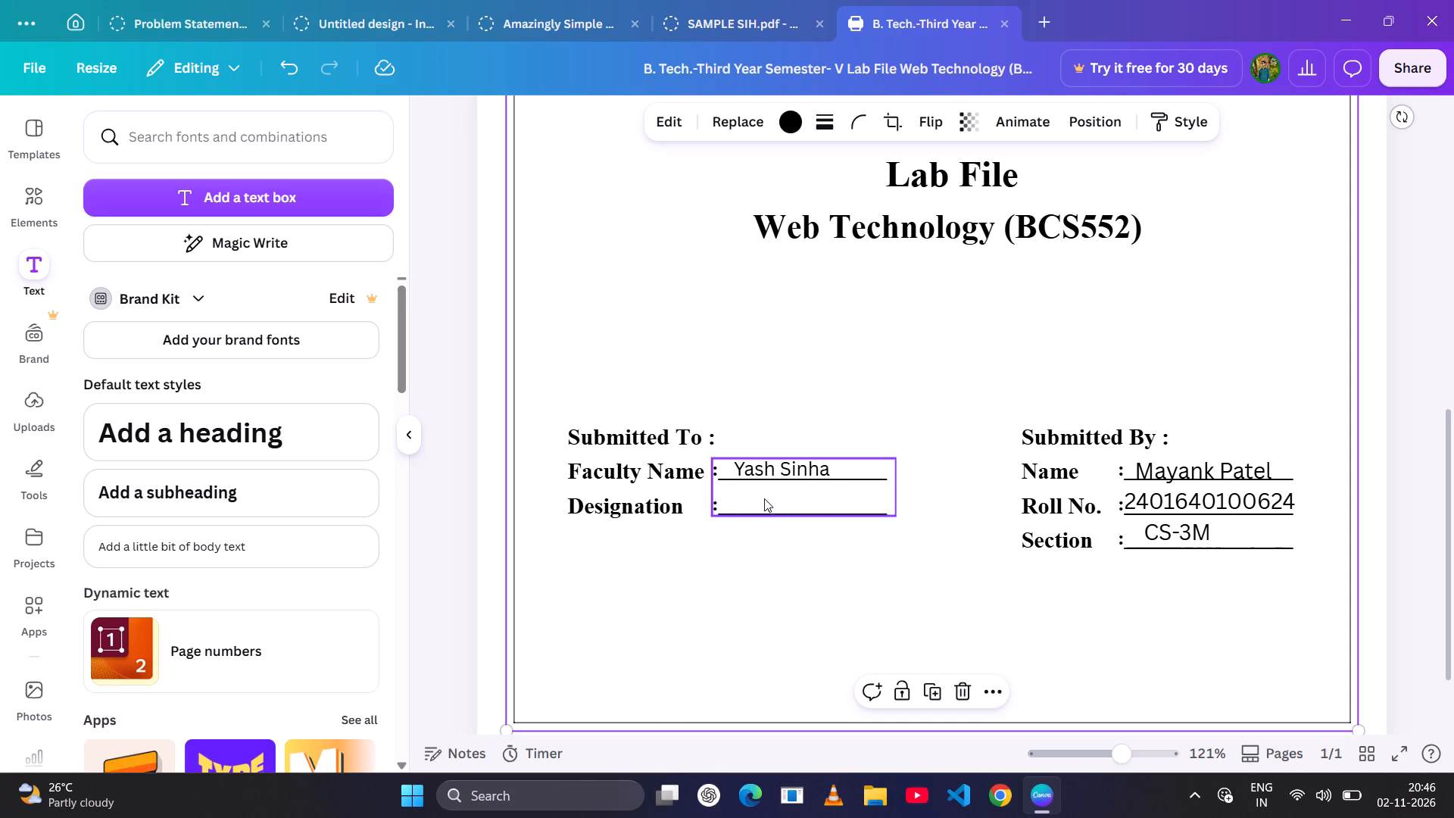
Duplicate the faculty name text onto the "Designation" line and replace its content with "Profesor".
click(772, 466)
click(796, 416)
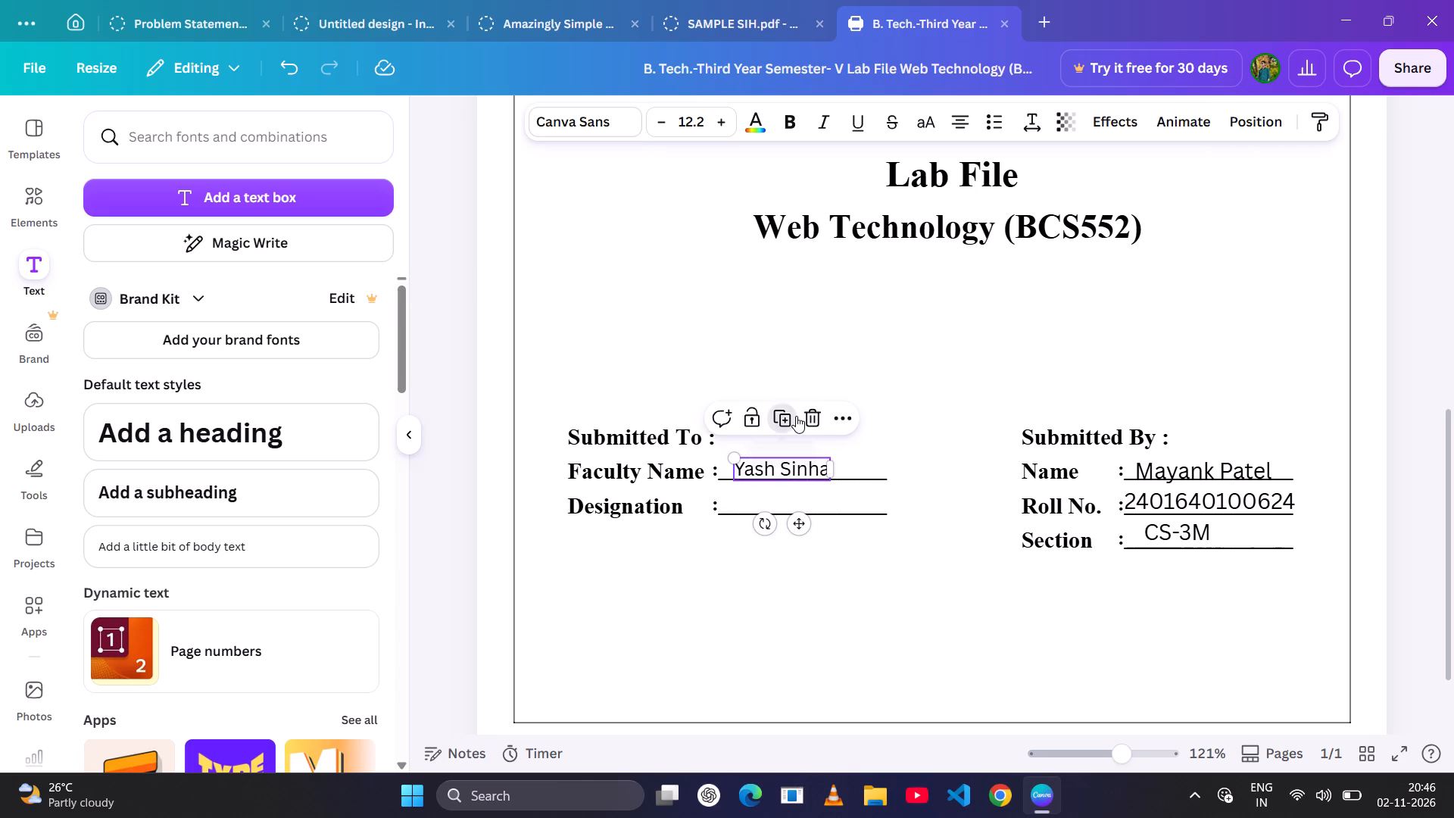
drag(816, 539, 800, 554)
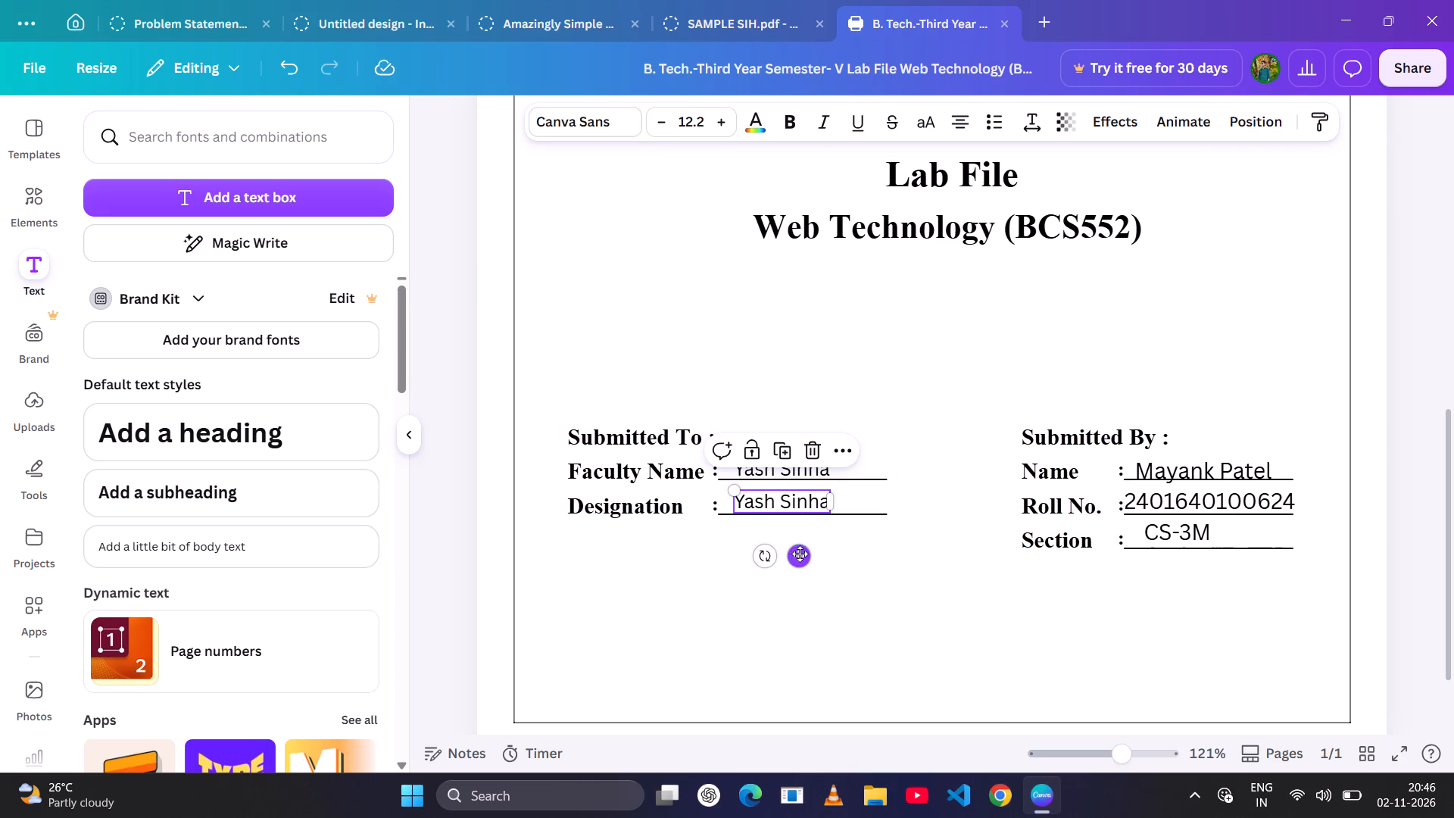
double_click(791, 500)
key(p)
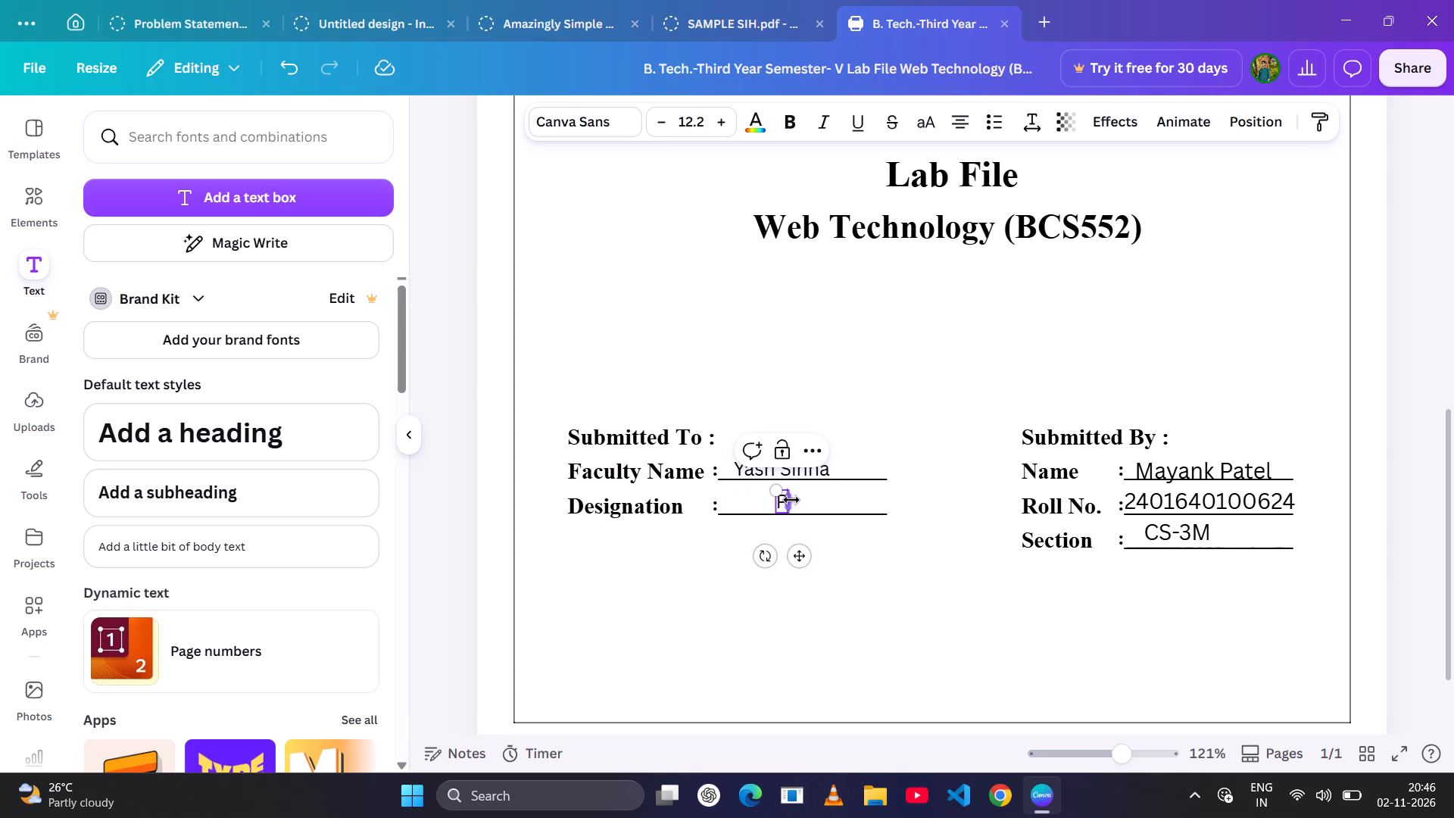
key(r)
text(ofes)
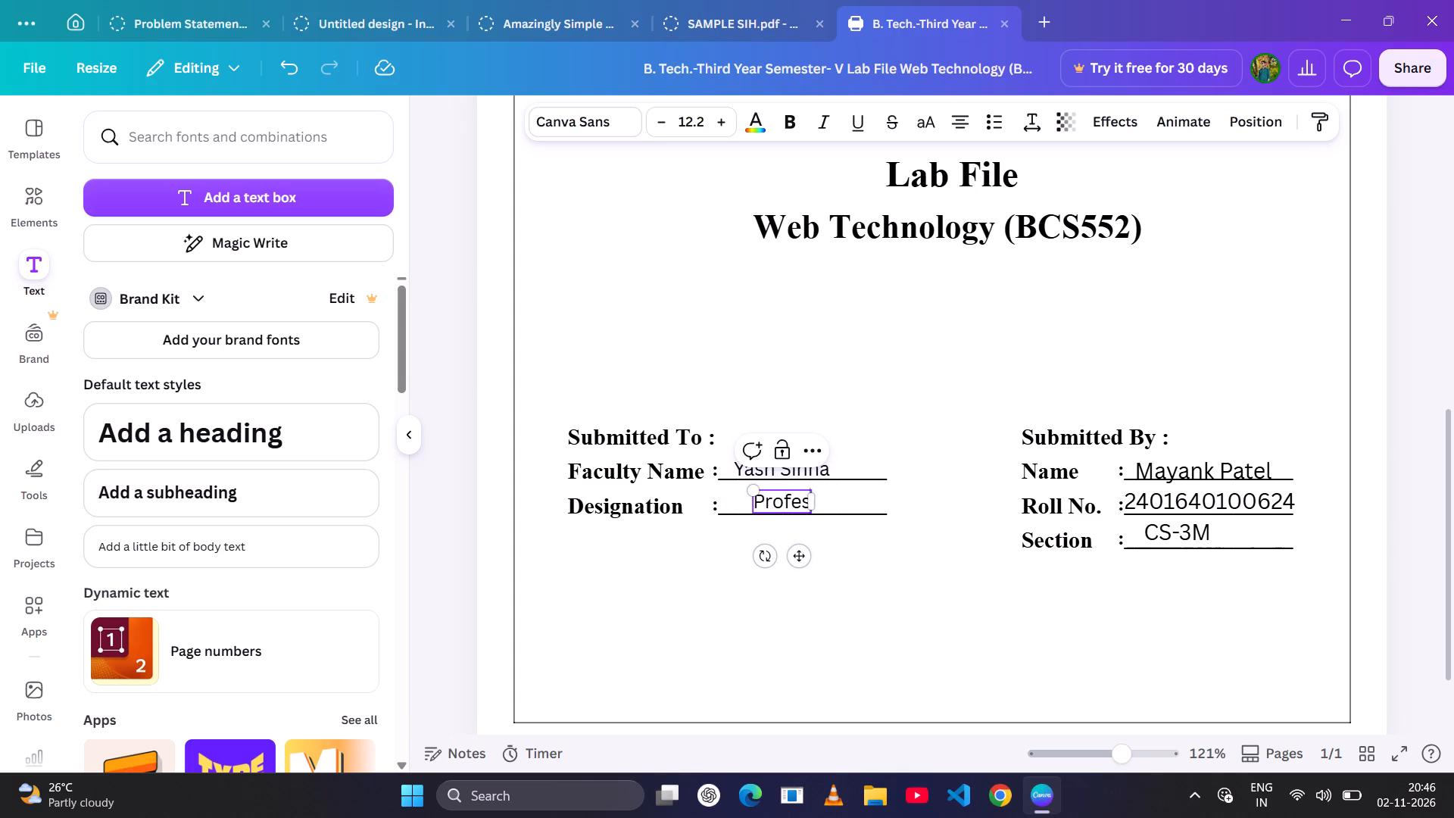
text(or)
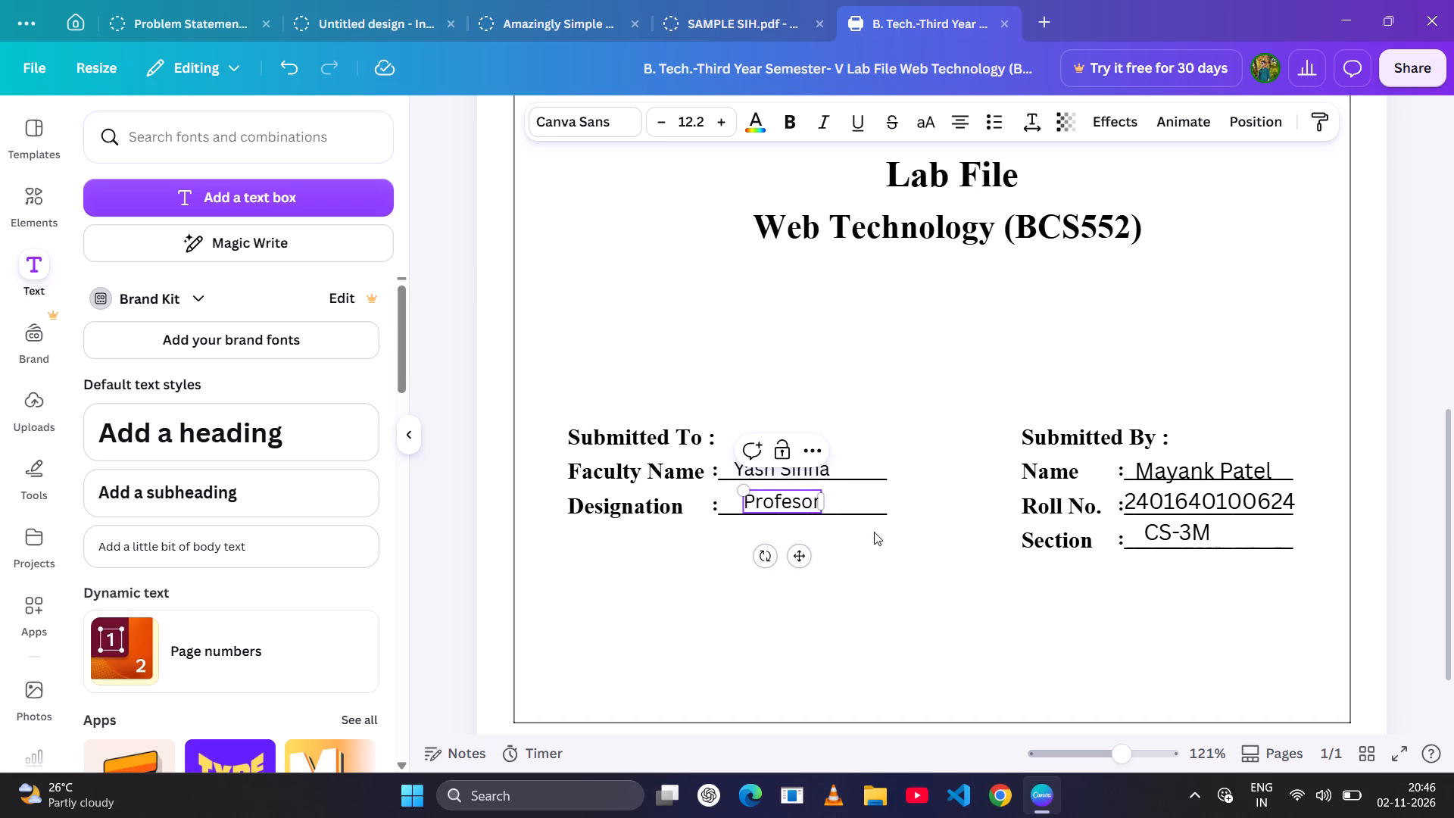
click(927, 564)
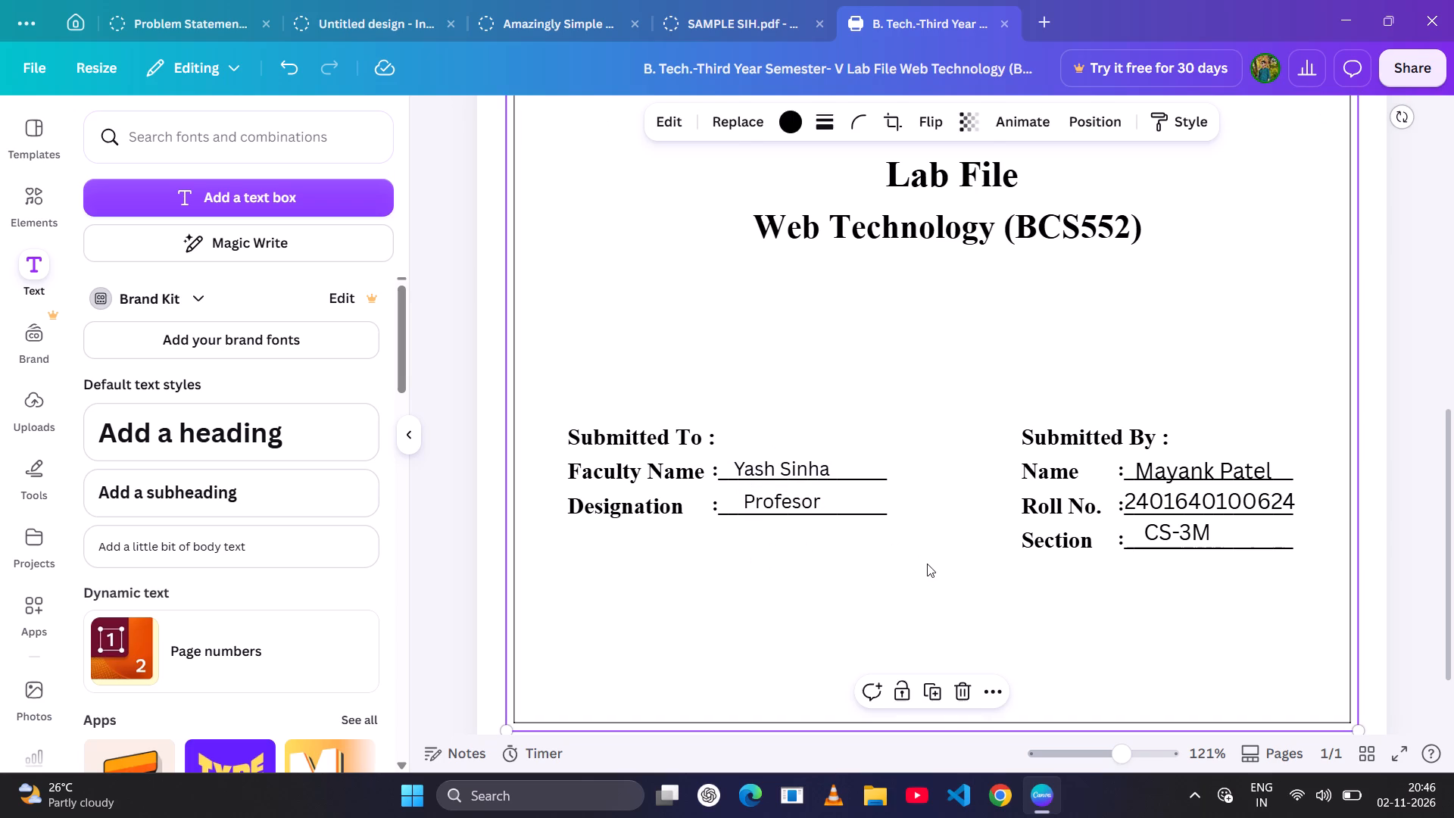
Scale the student name text under "Submitted By" down to a font size of about 13.1 and seat it on its line.
click(1231, 465)
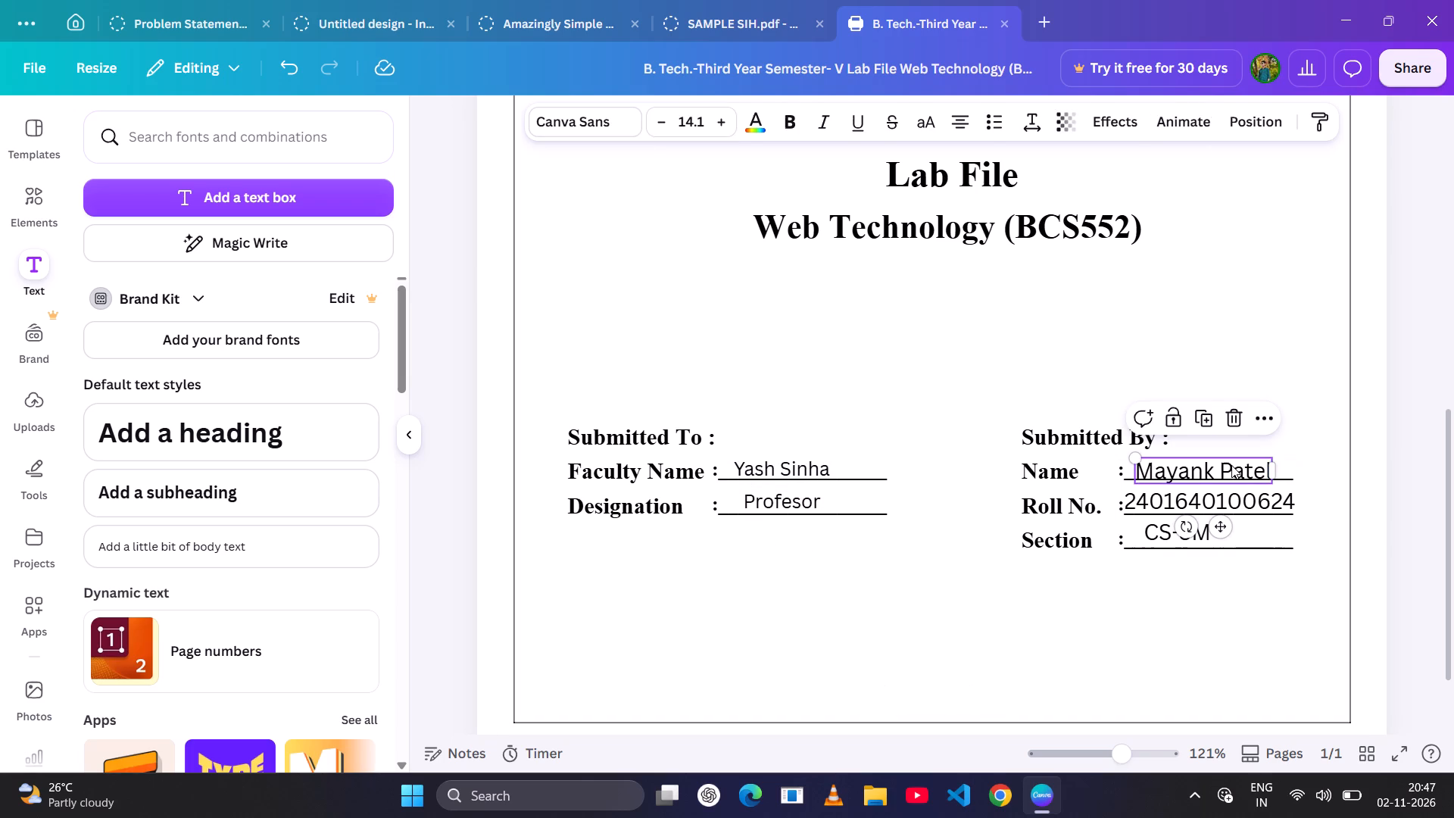
drag(1131, 457, 1141, 459)
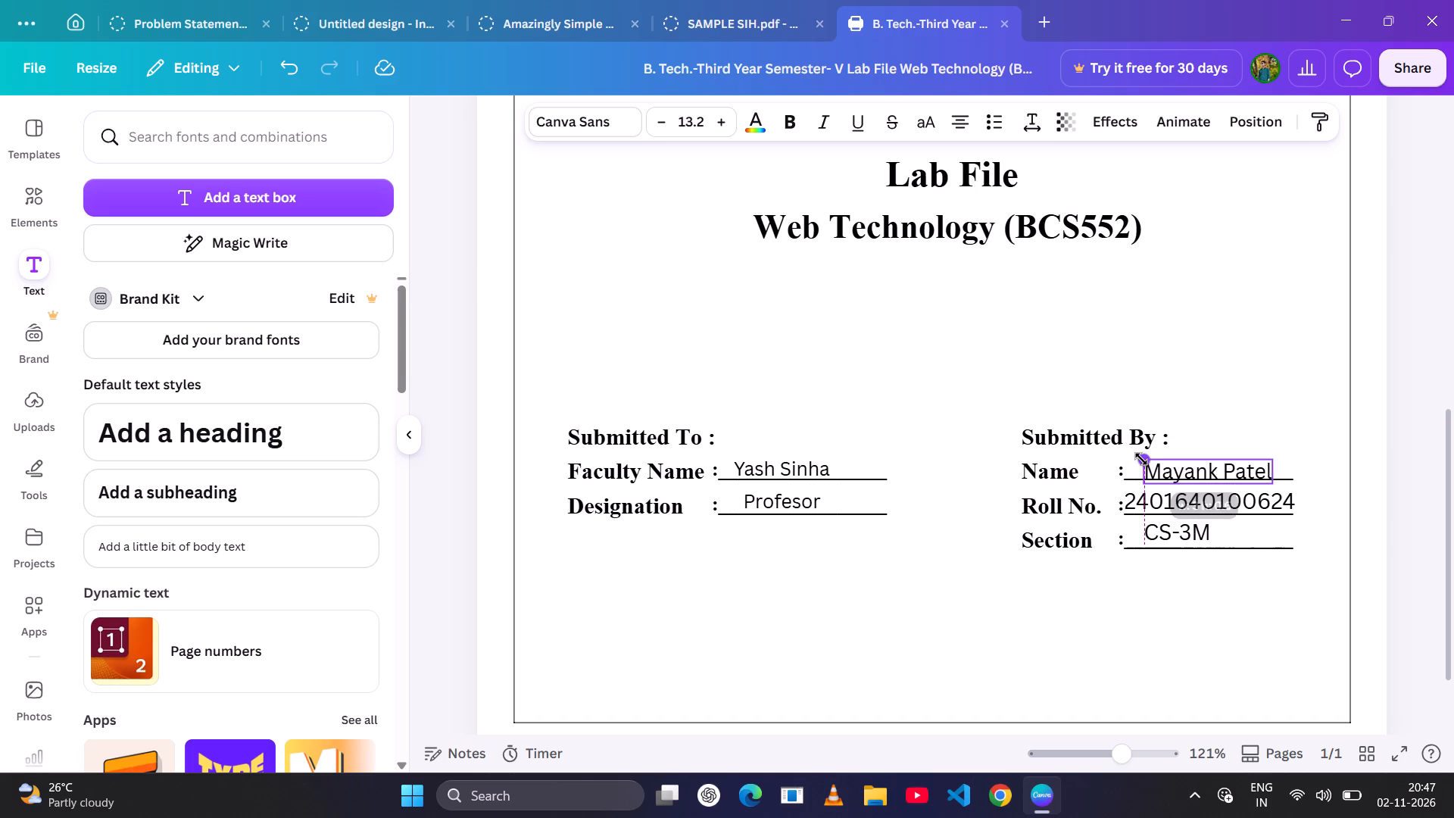
drag(1141, 459, 1134, 455)
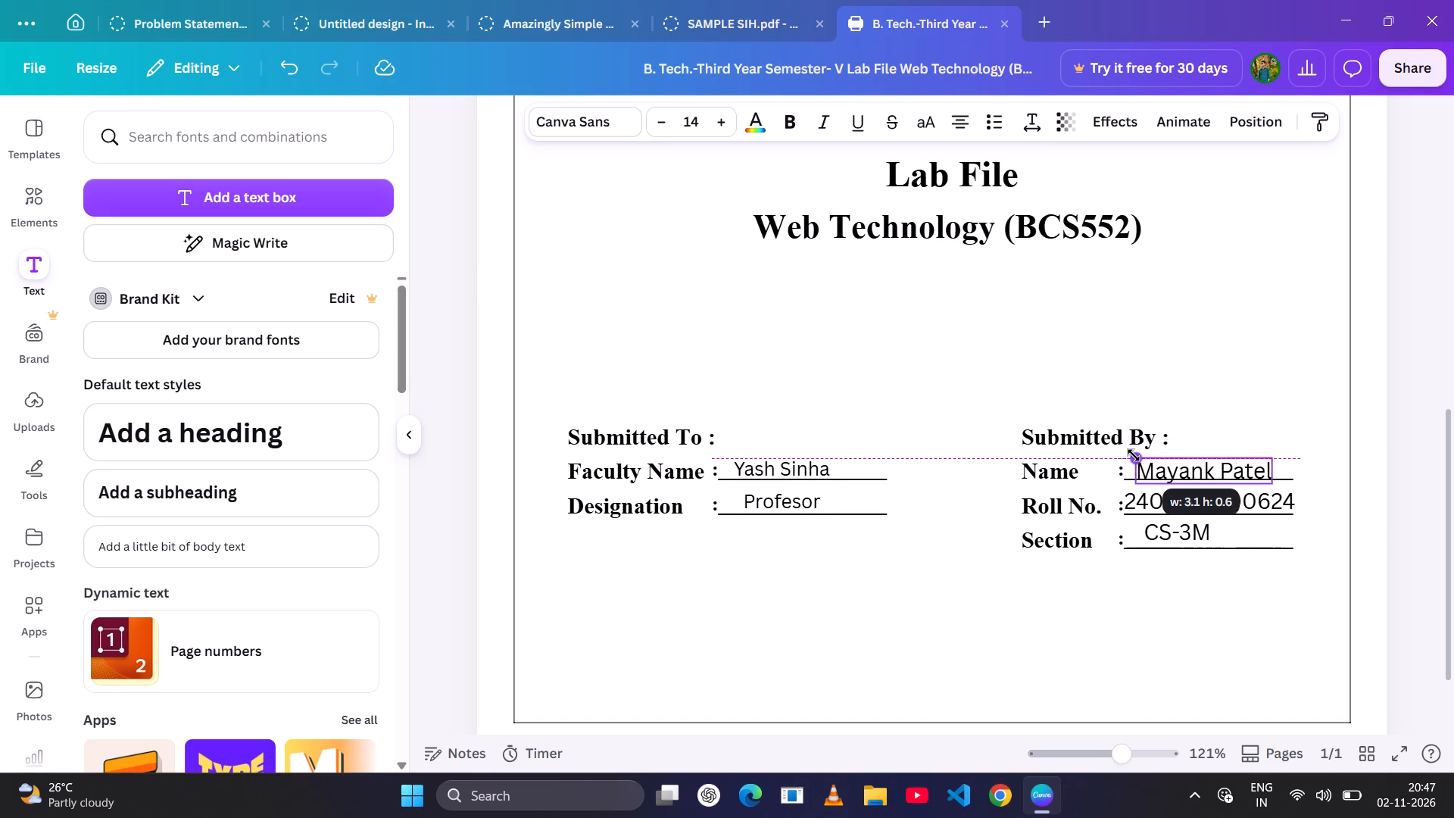
drag(1134, 455, 1137, 457)
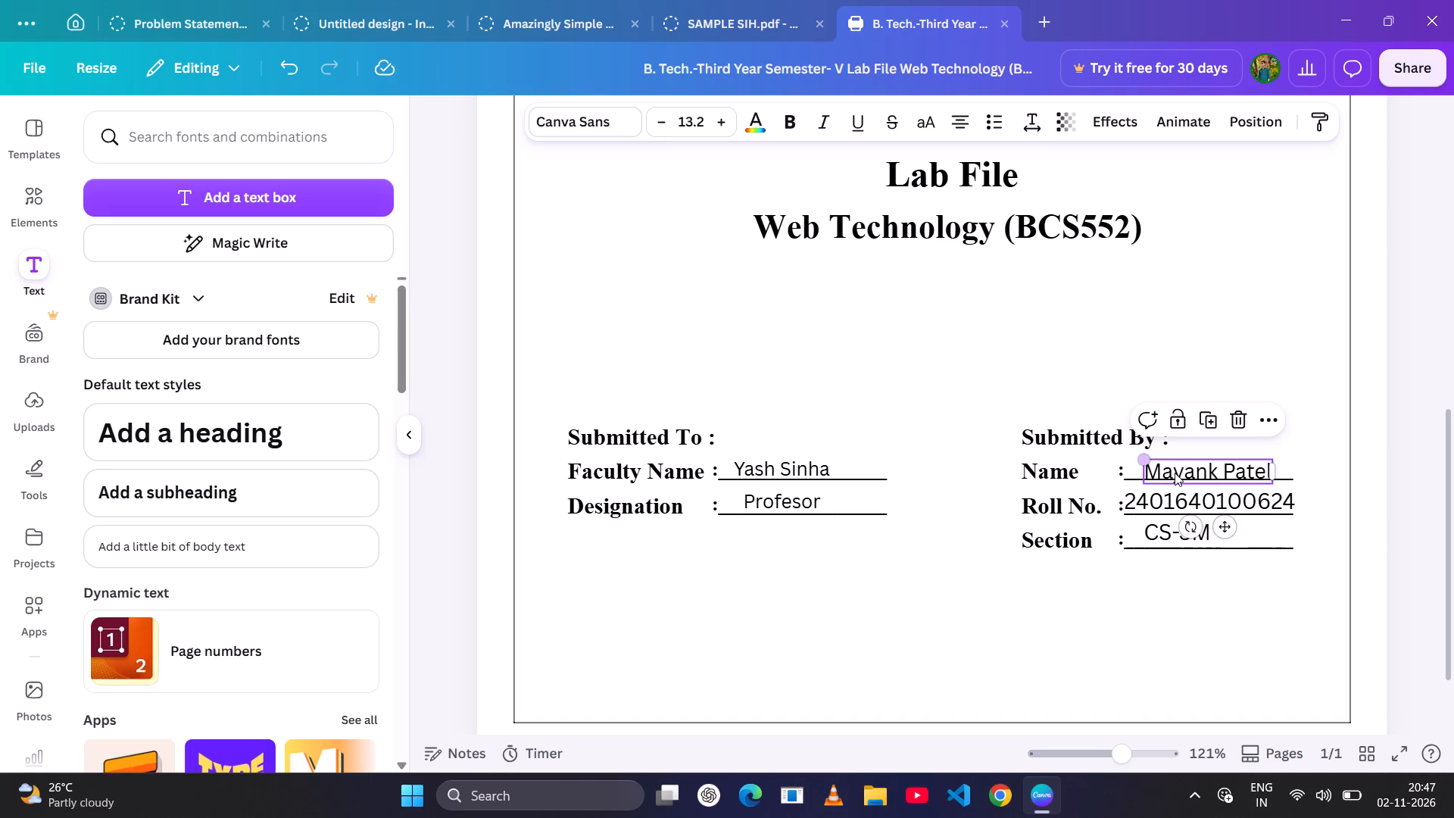
click(1175, 473)
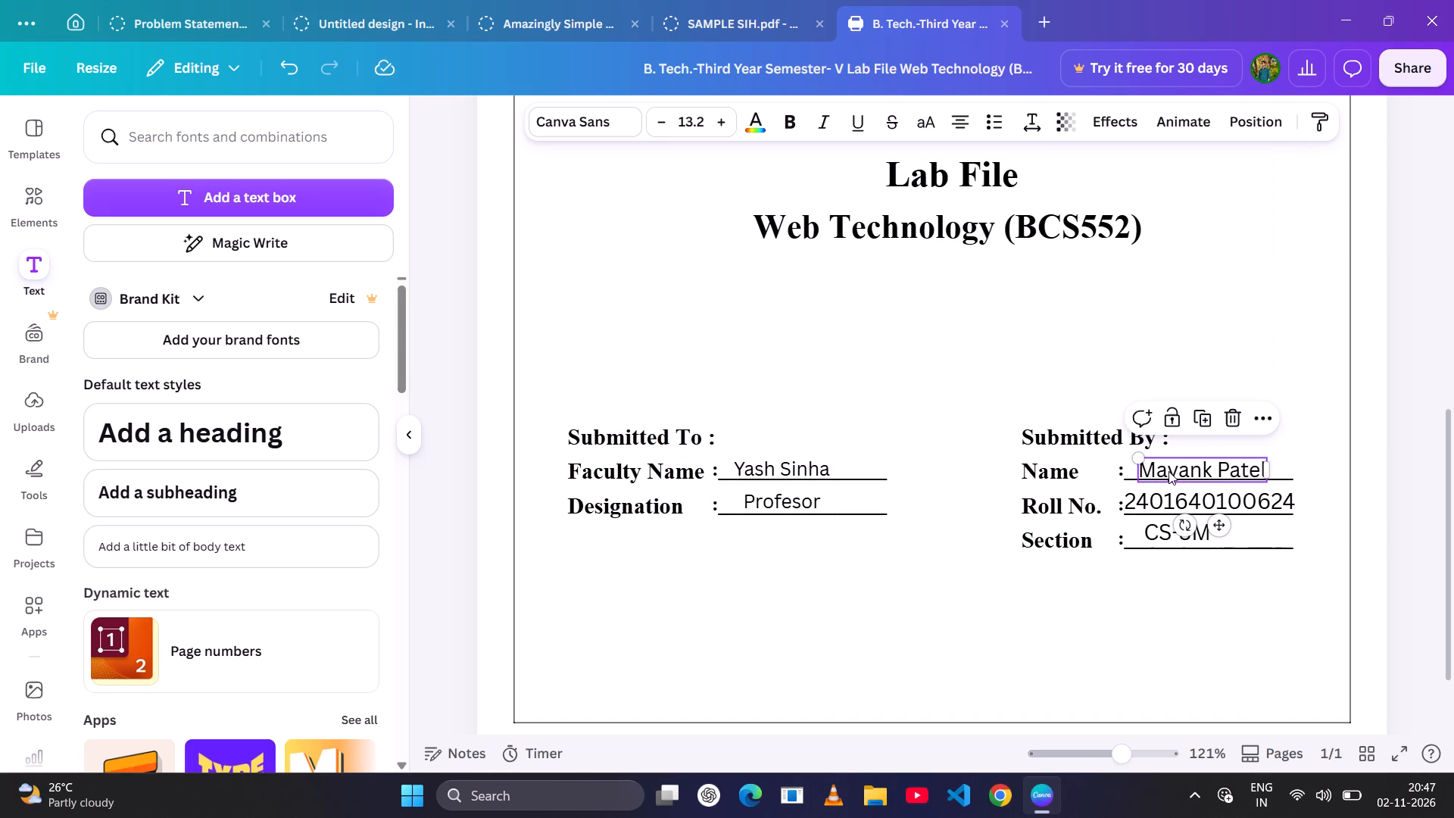
click(1137, 454)
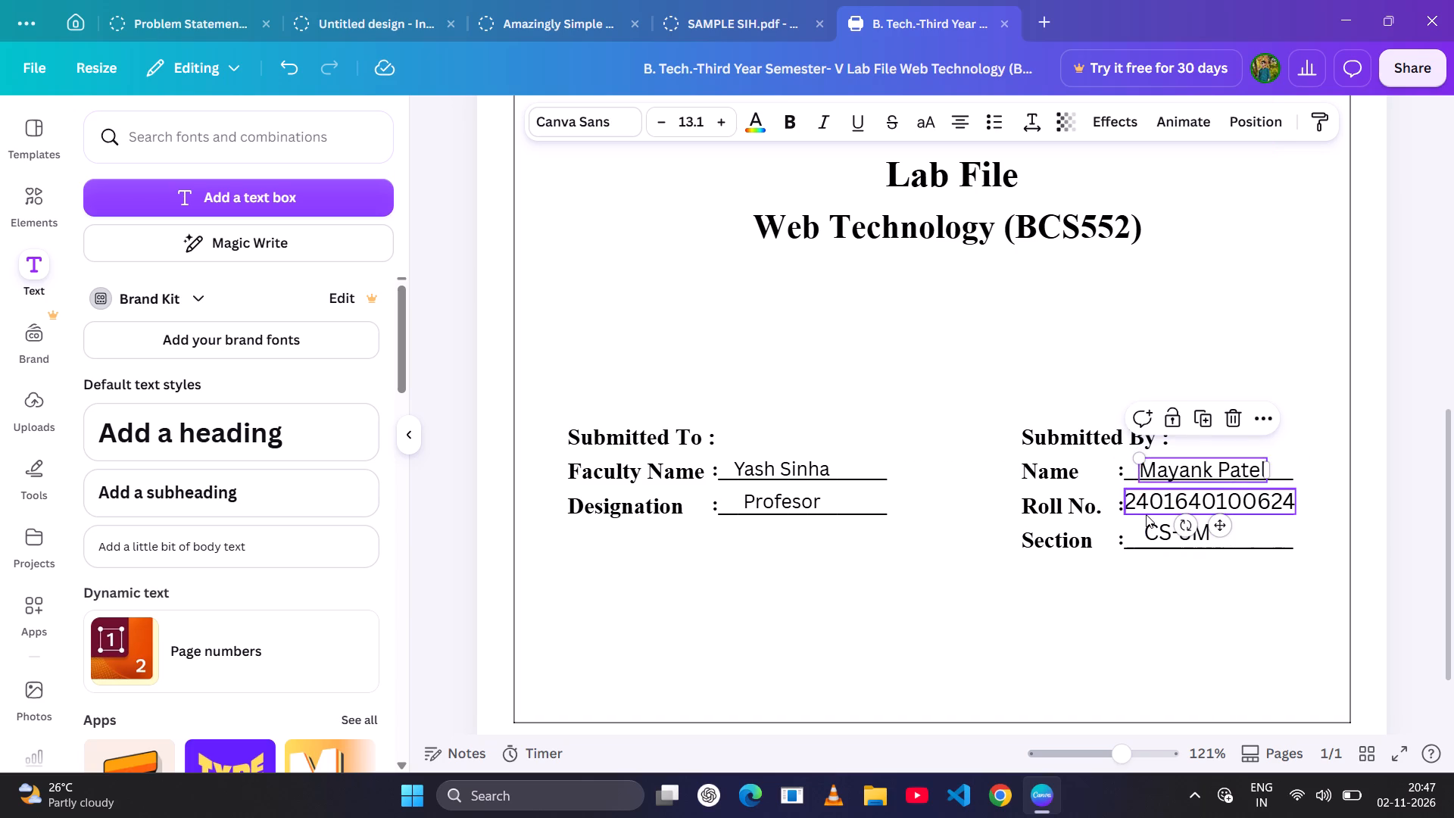
Scale the roll number text down to a font size of about 13.3 and shift it to fit its line.
click(1146, 514)
click(1127, 488)
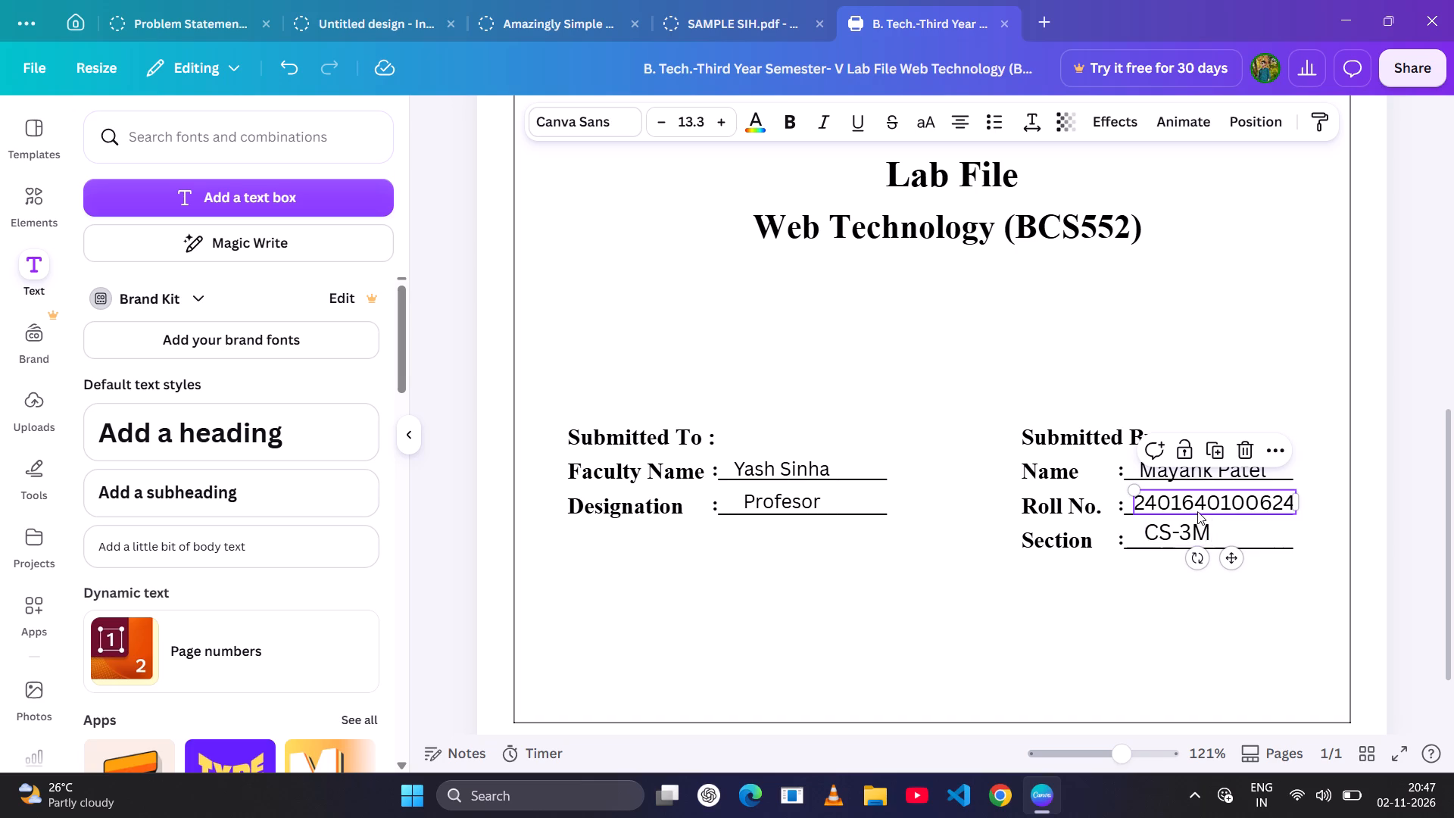
click(1228, 555)
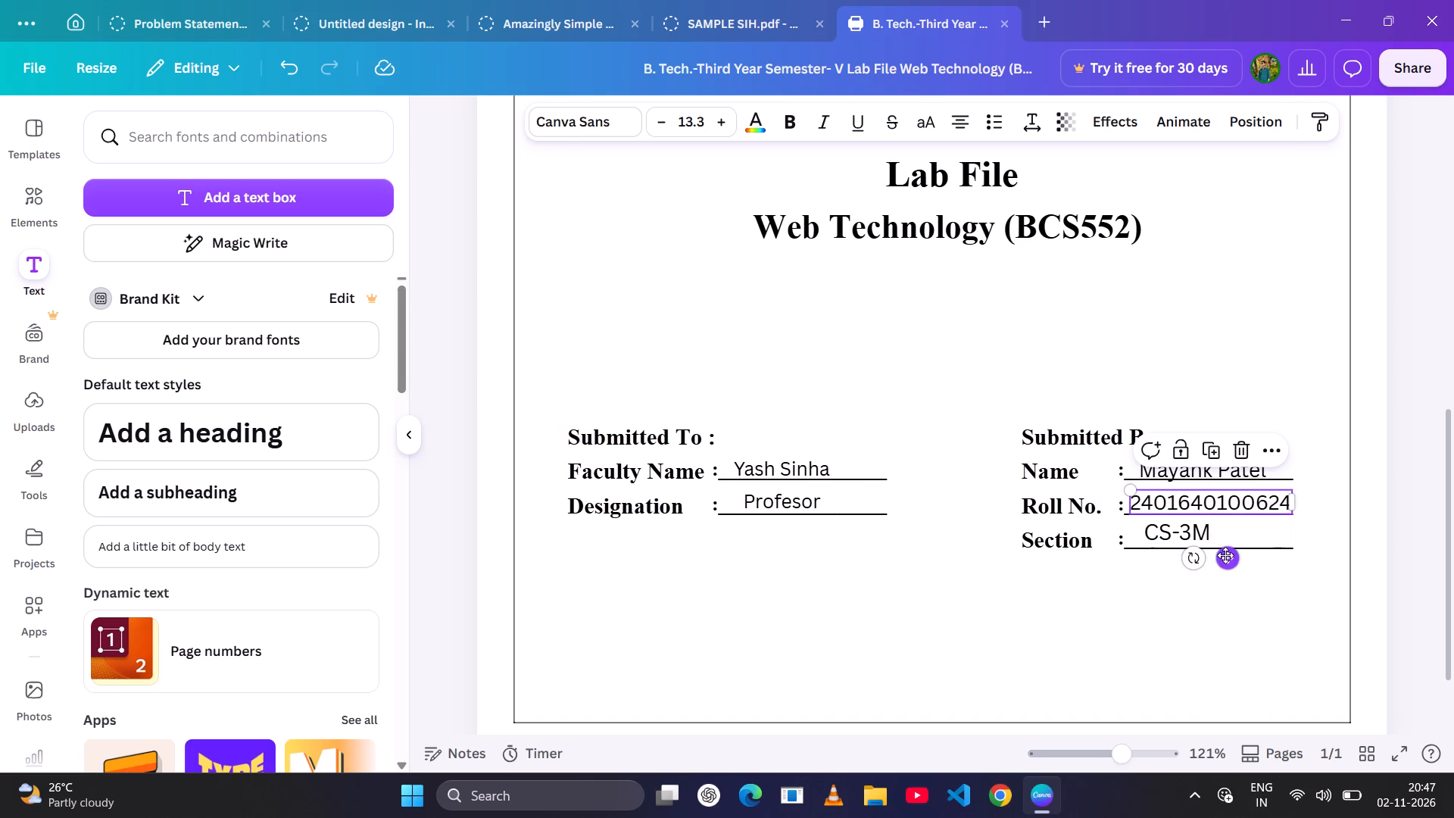
Lower the "CS-3M" text onto the "Section" line and scale it down to a font size of about 12.3.
click(1189, 529)
drag(1189, 529, 1196, 535)
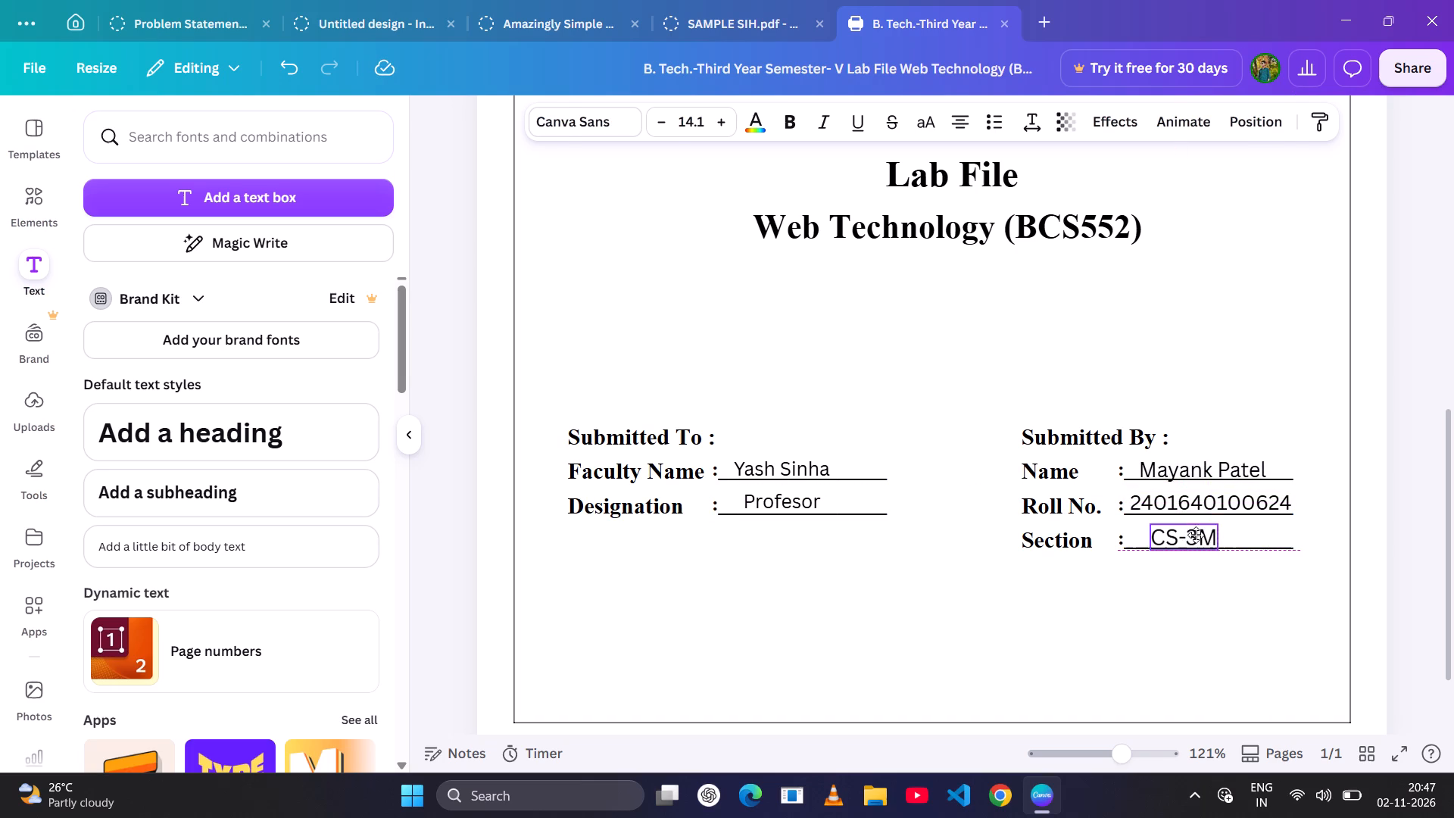
drag(1196, 535, 1197, 535)
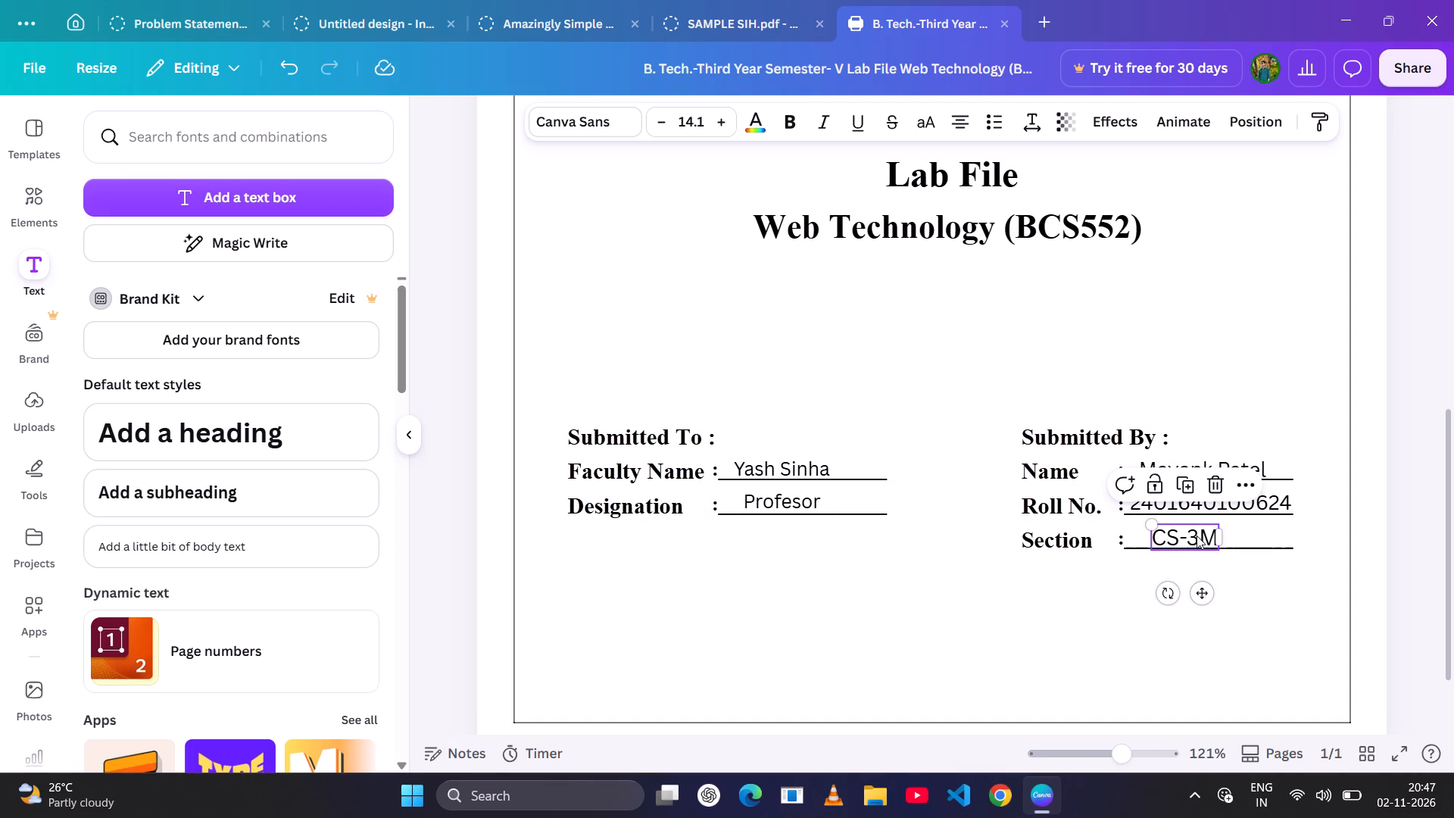
click(1281, 601)
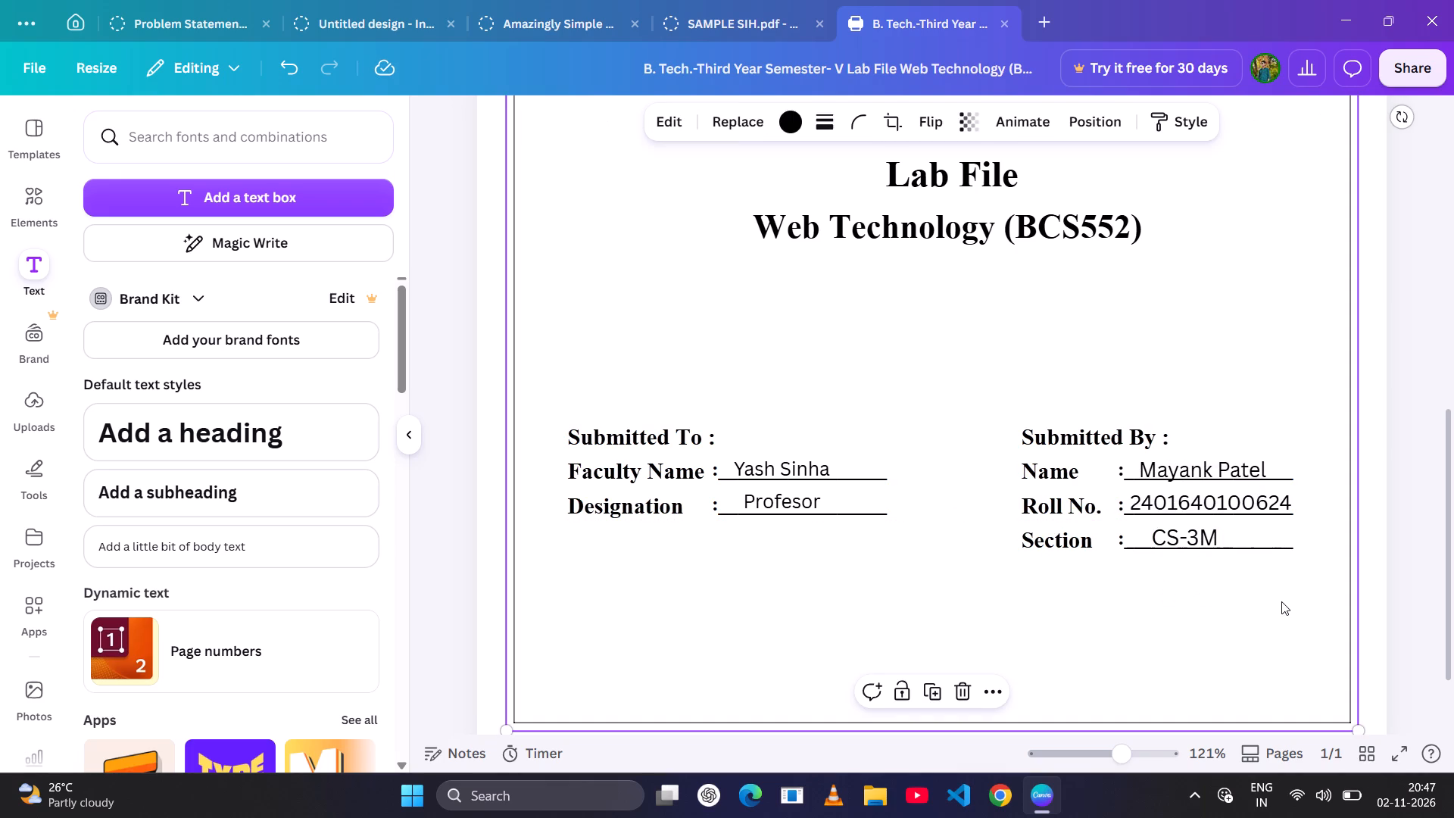
click(1190, 538)
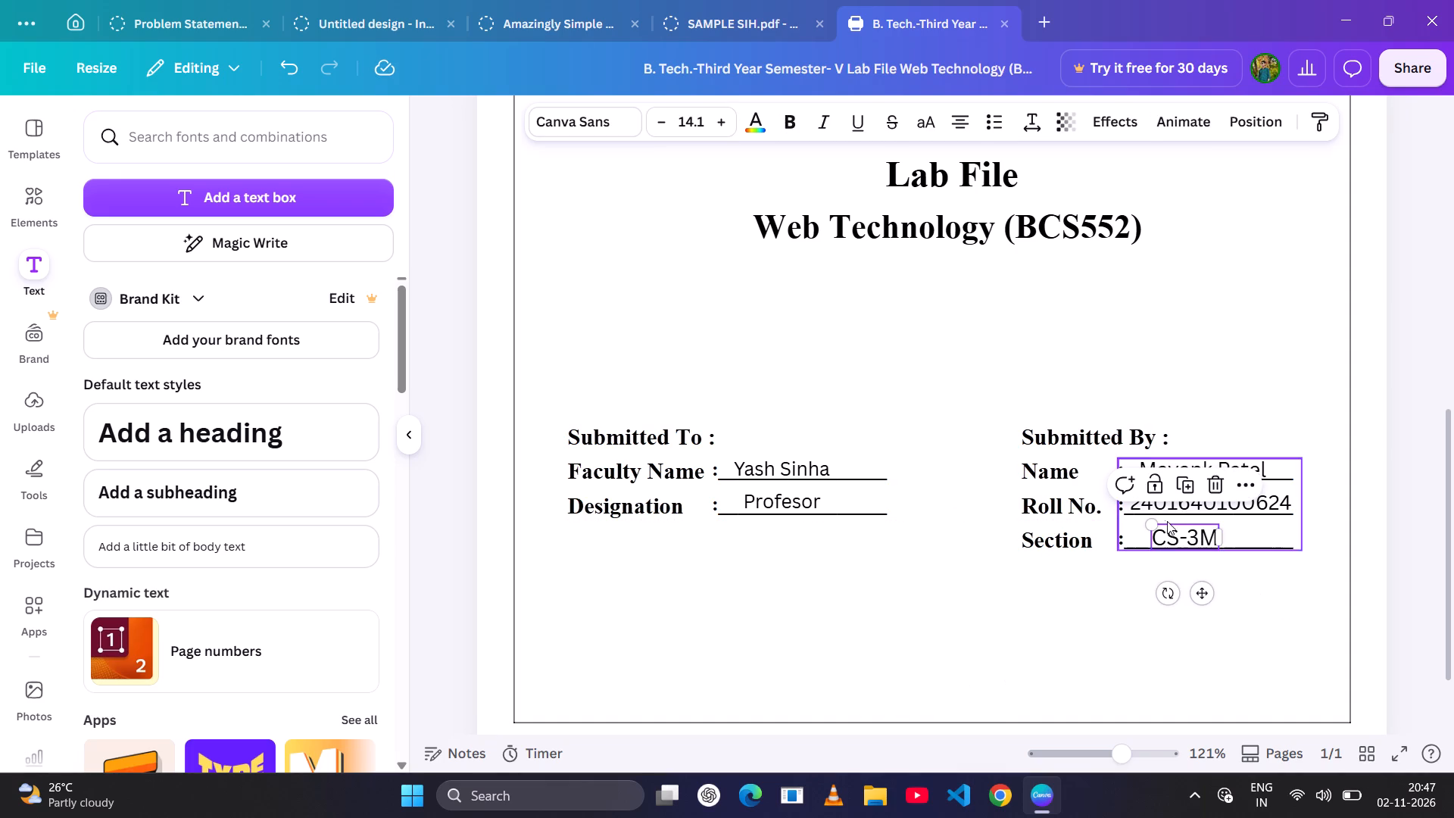
click(1156, 521)
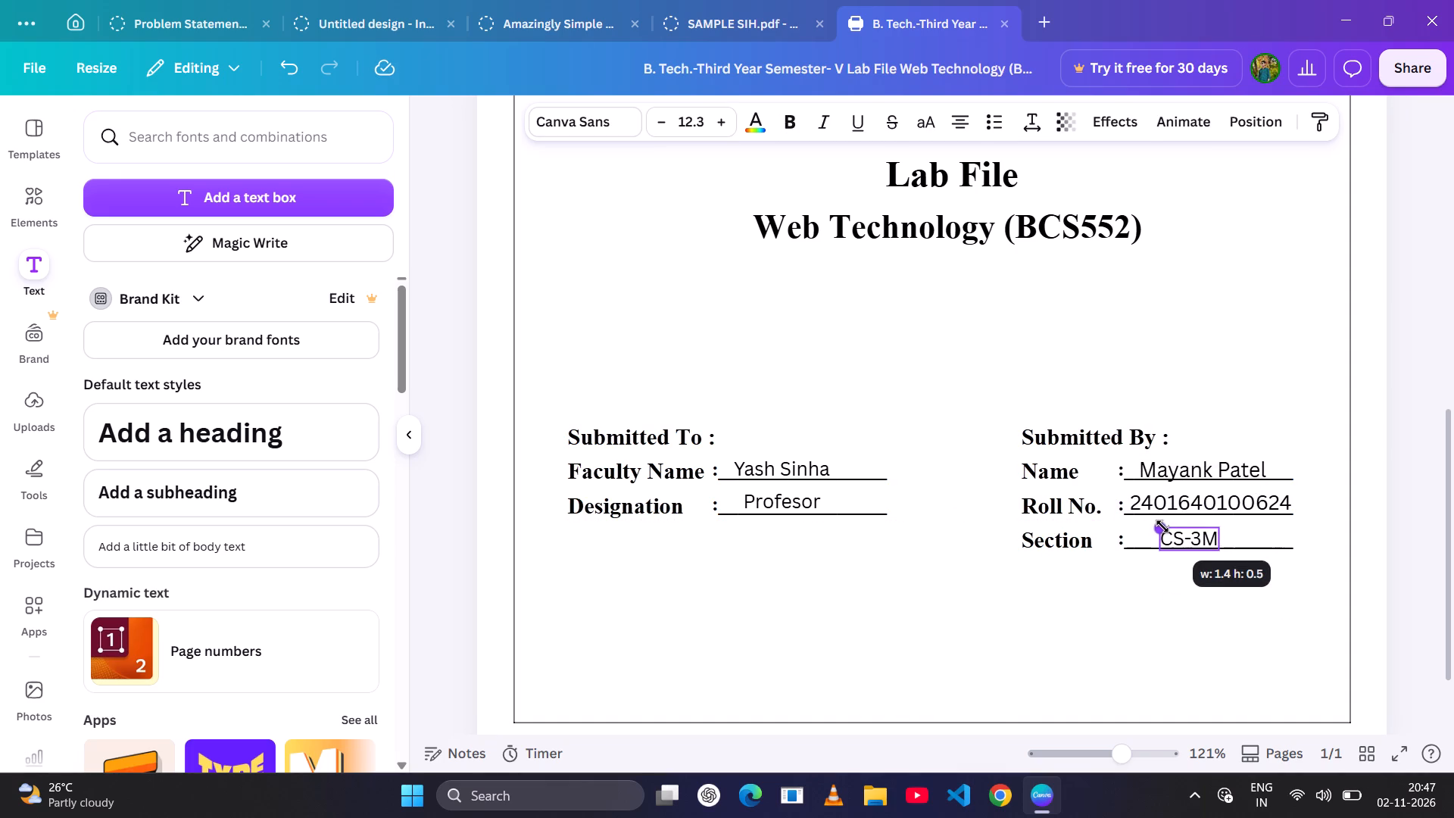
click(1133, 595)
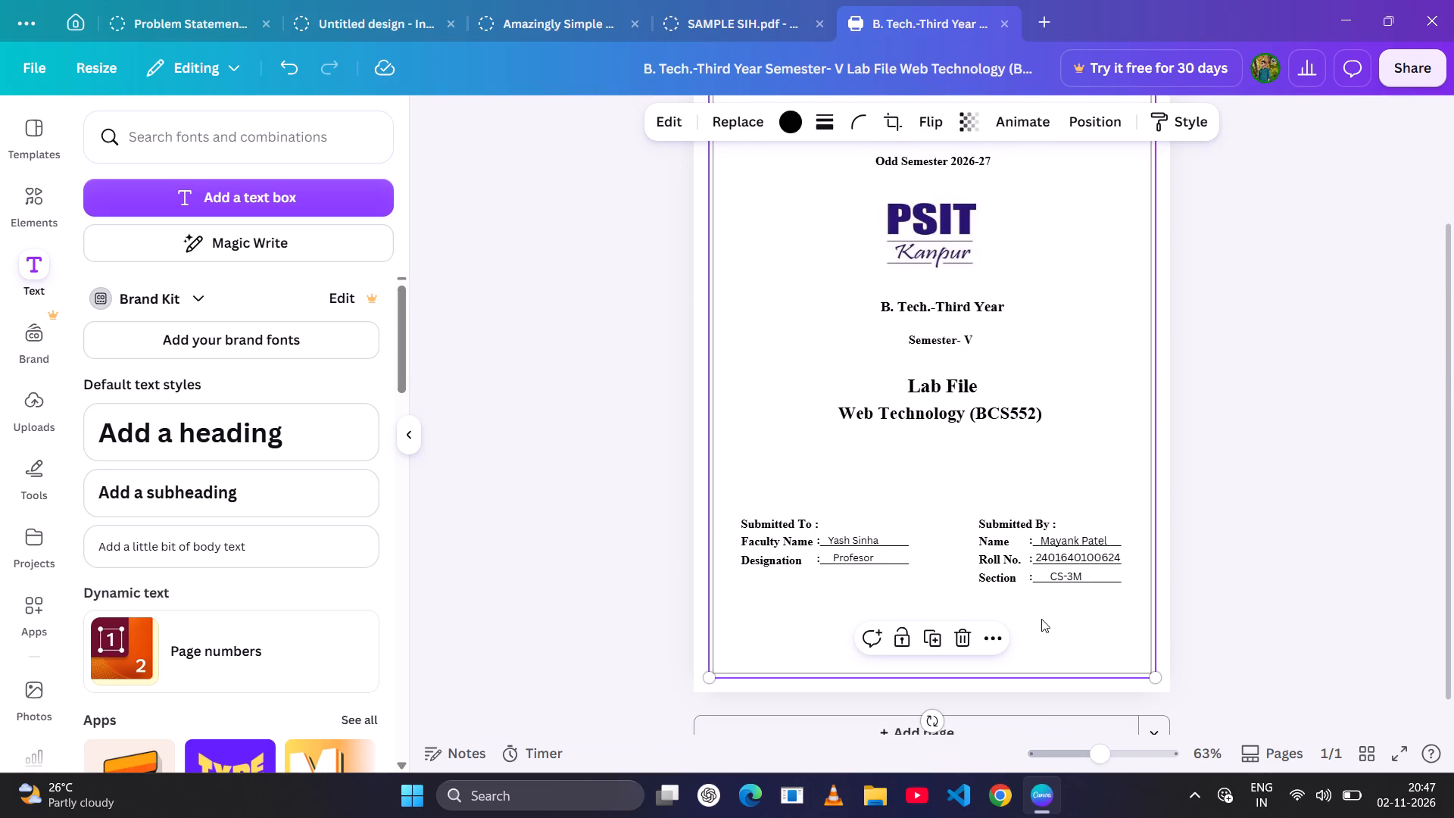
Download the design as a PDF saved in Downloads as "webtech 1", and decline the app rating request.
click(1403, 70)
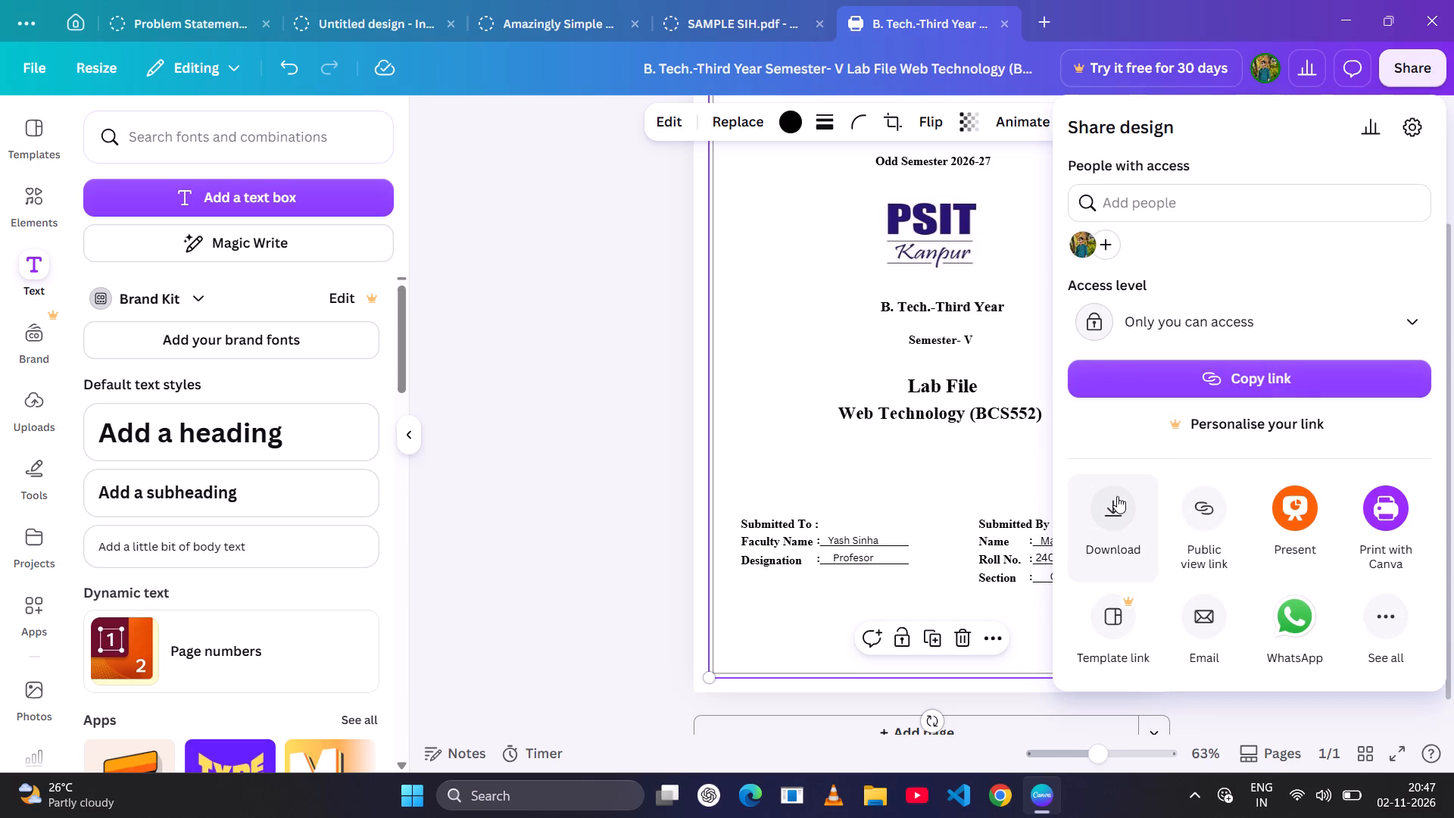
click(1111, 511)
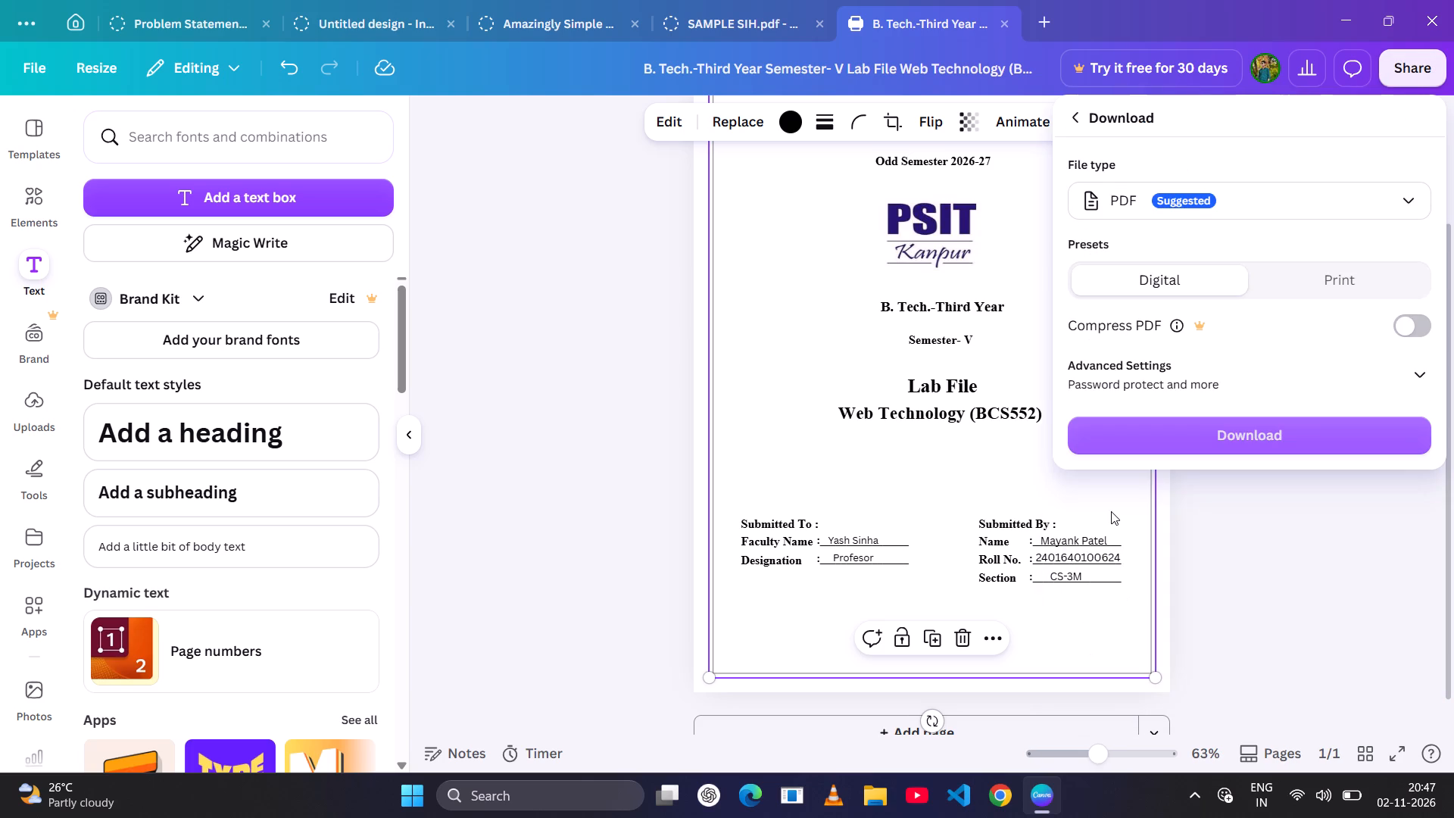
click(1302, 446)
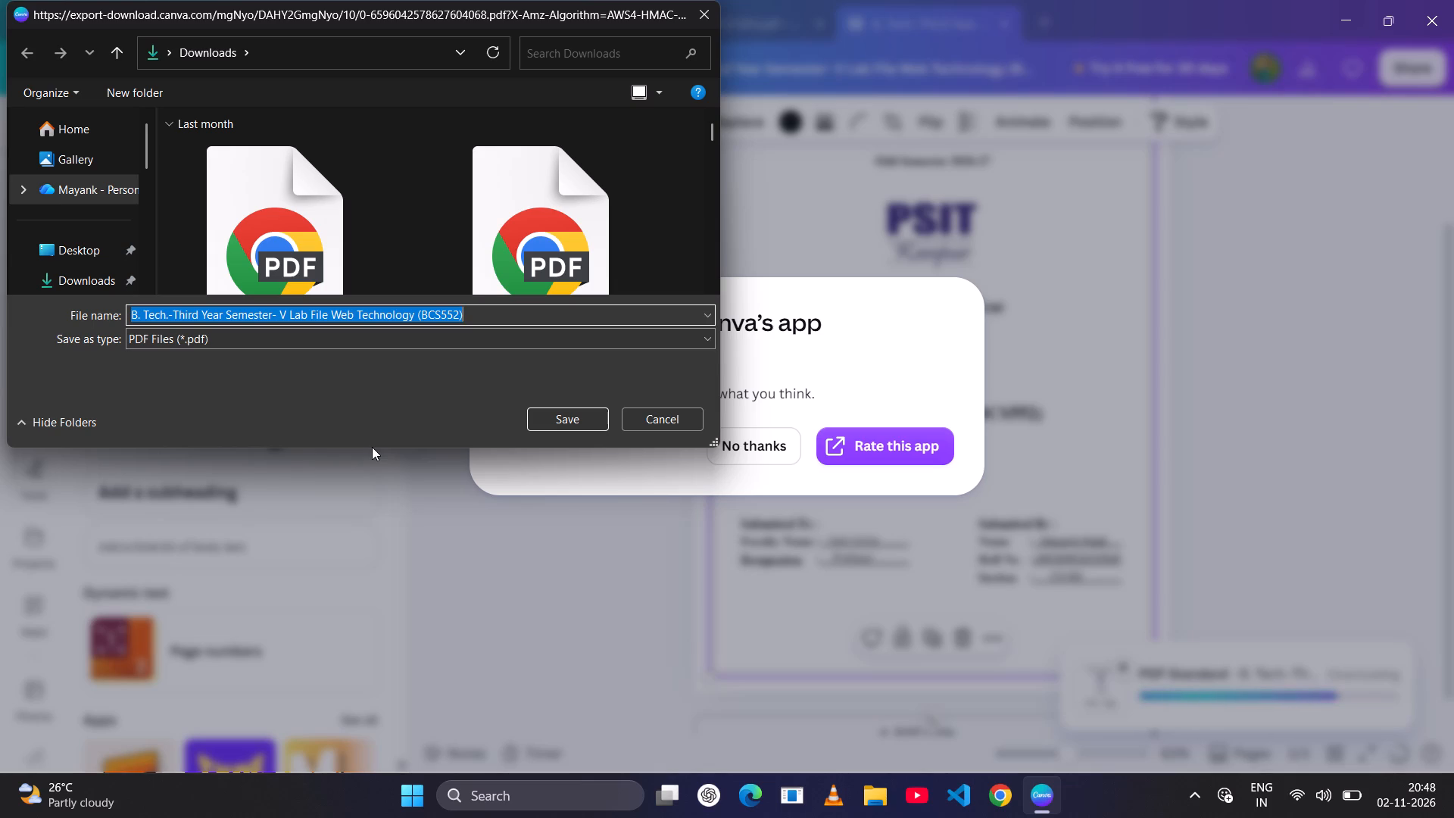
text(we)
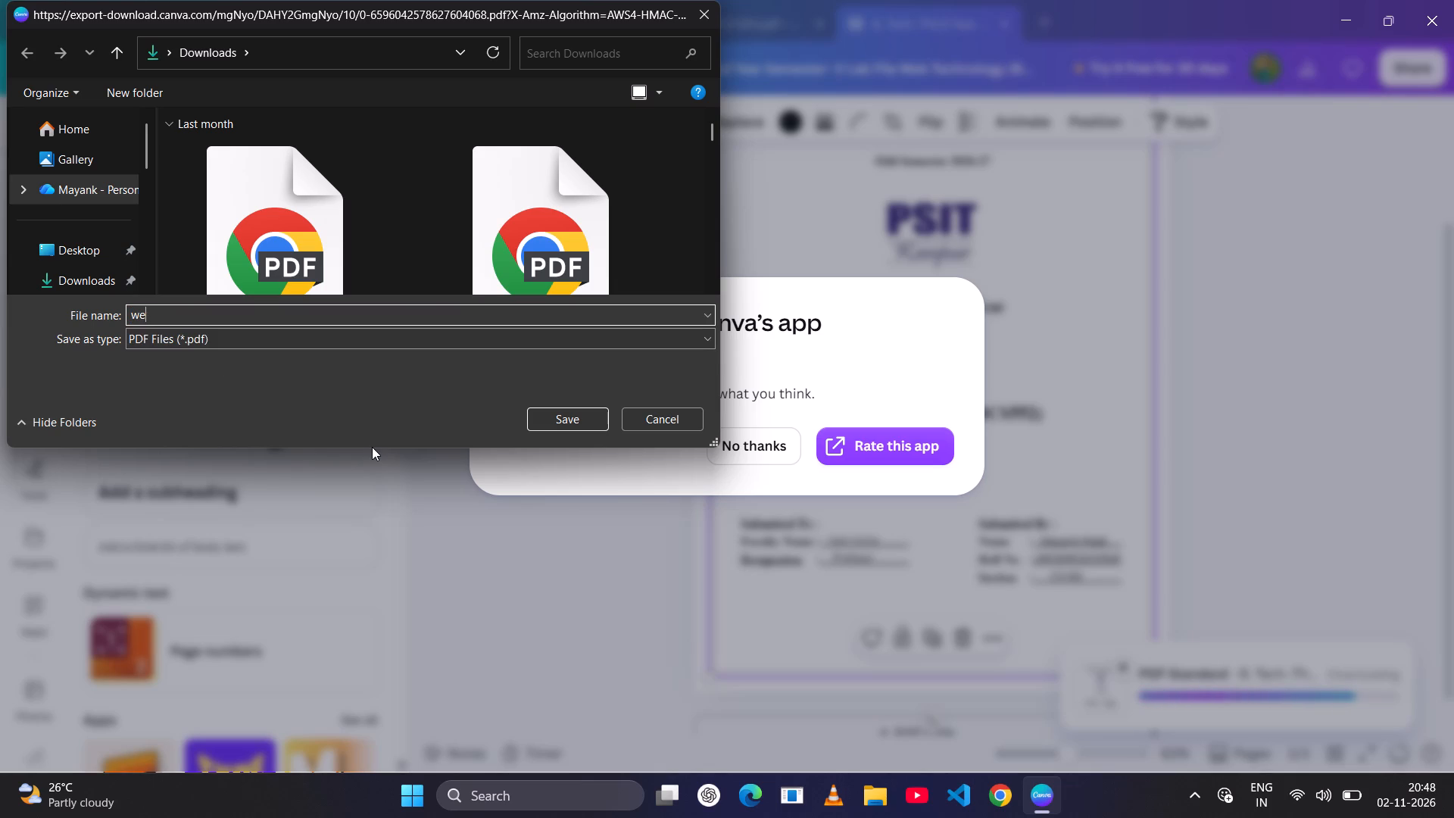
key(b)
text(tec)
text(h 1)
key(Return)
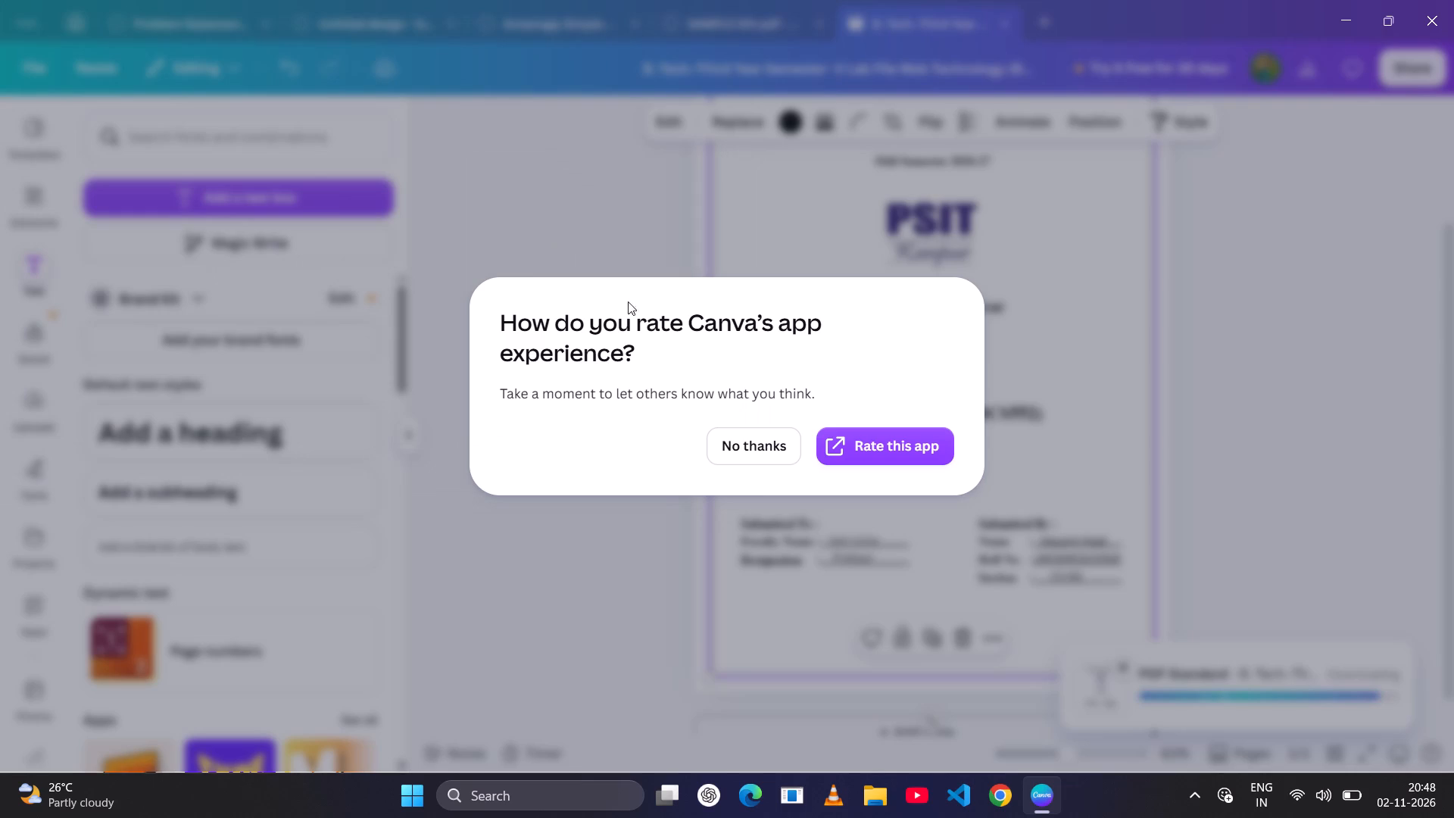
click(747, 433)
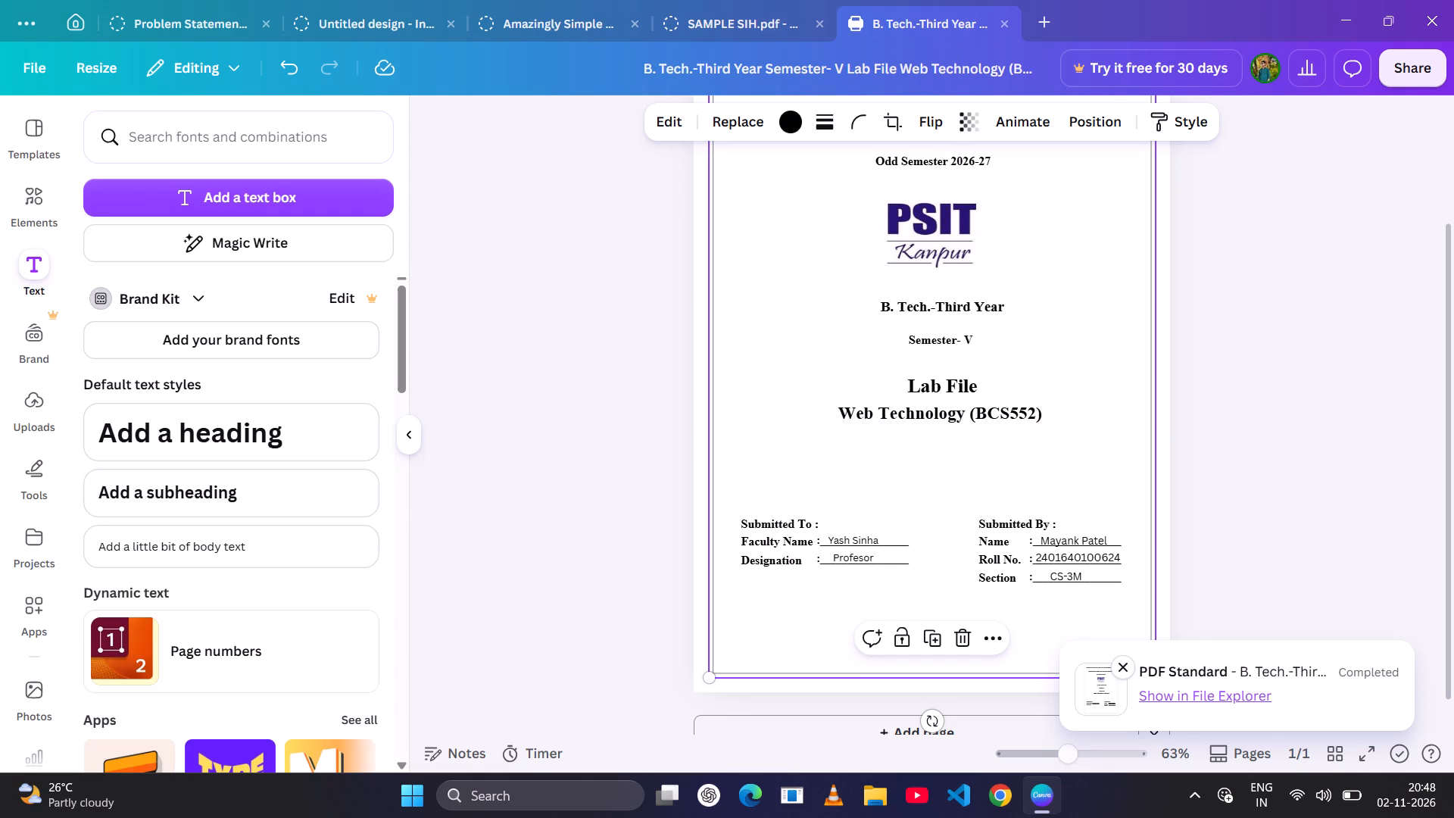
Close the Canva app and return to the desktop.
scroll(1229, 257, right, 1)
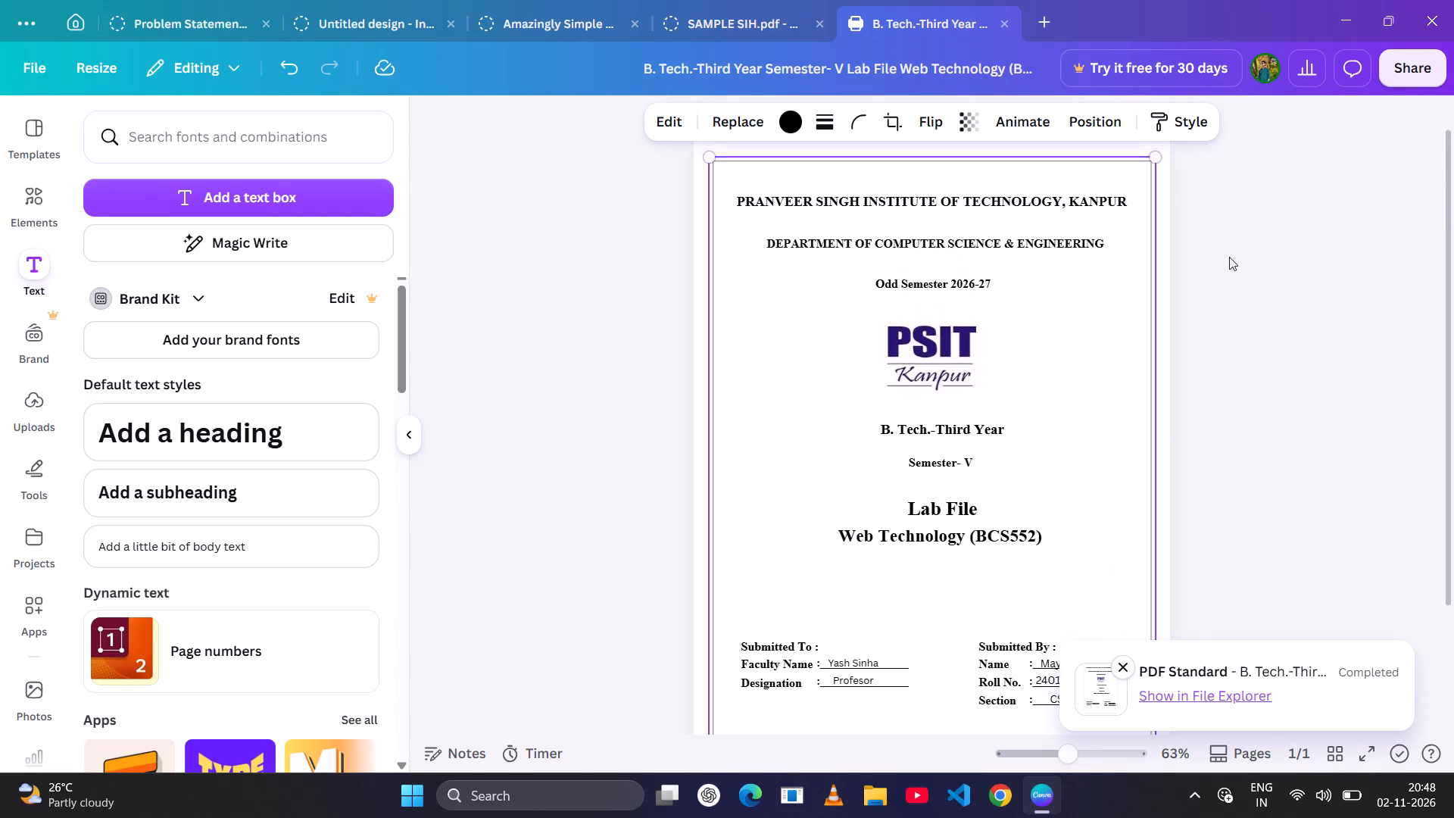
scroll(1229, 257, right, 1)
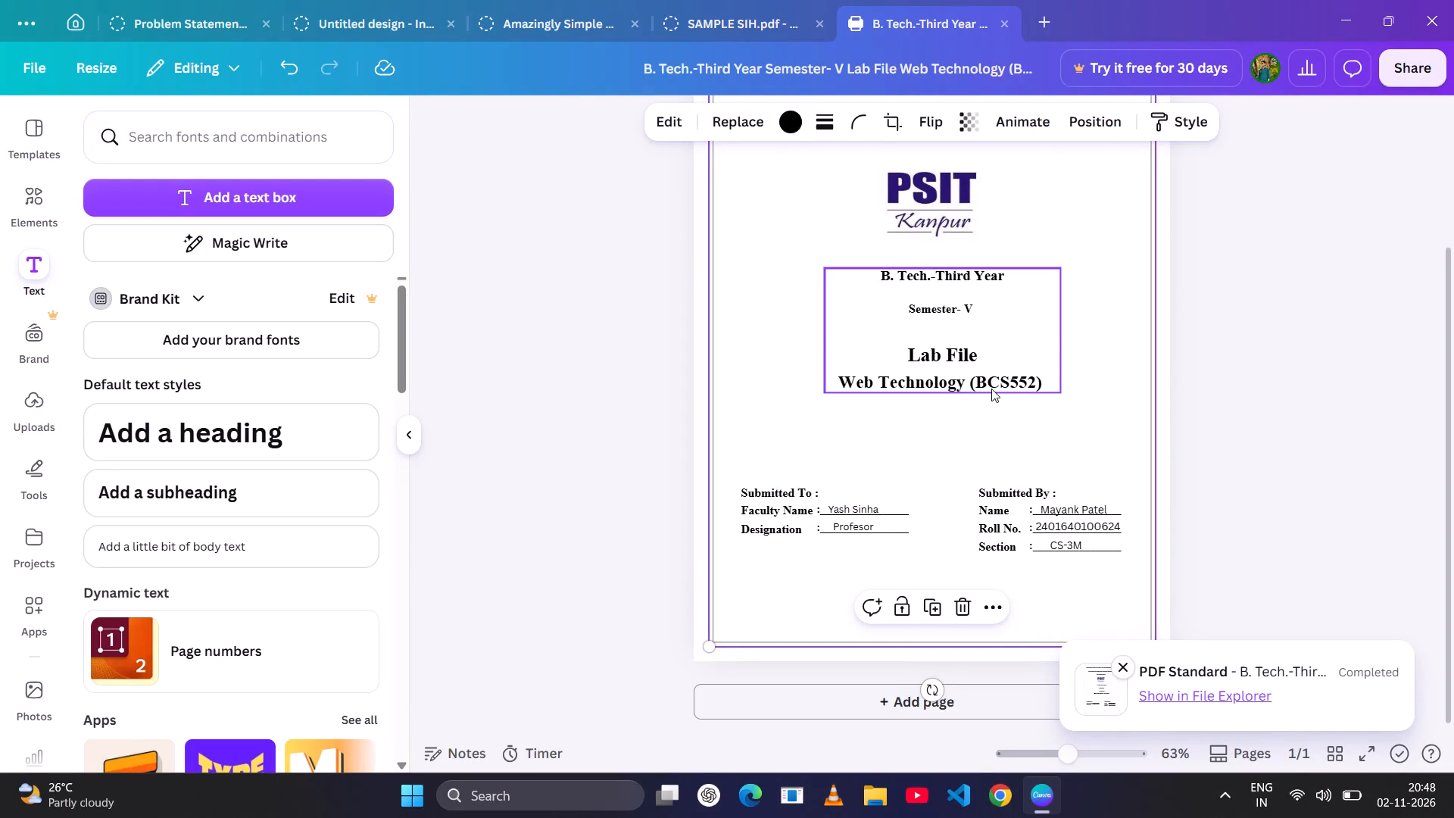
click(991, 389)
click(1214, 349)
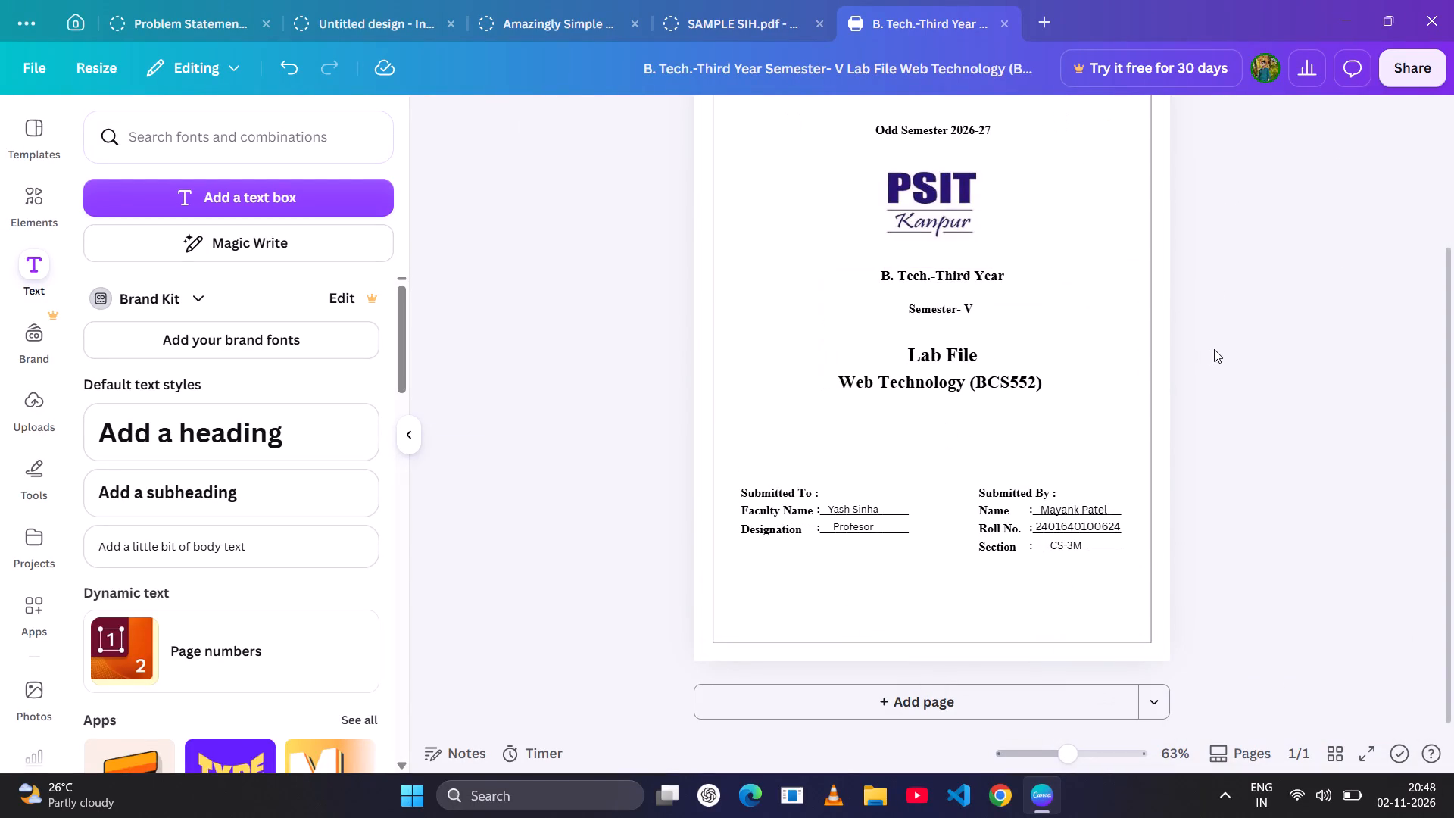
click(1453, 0)
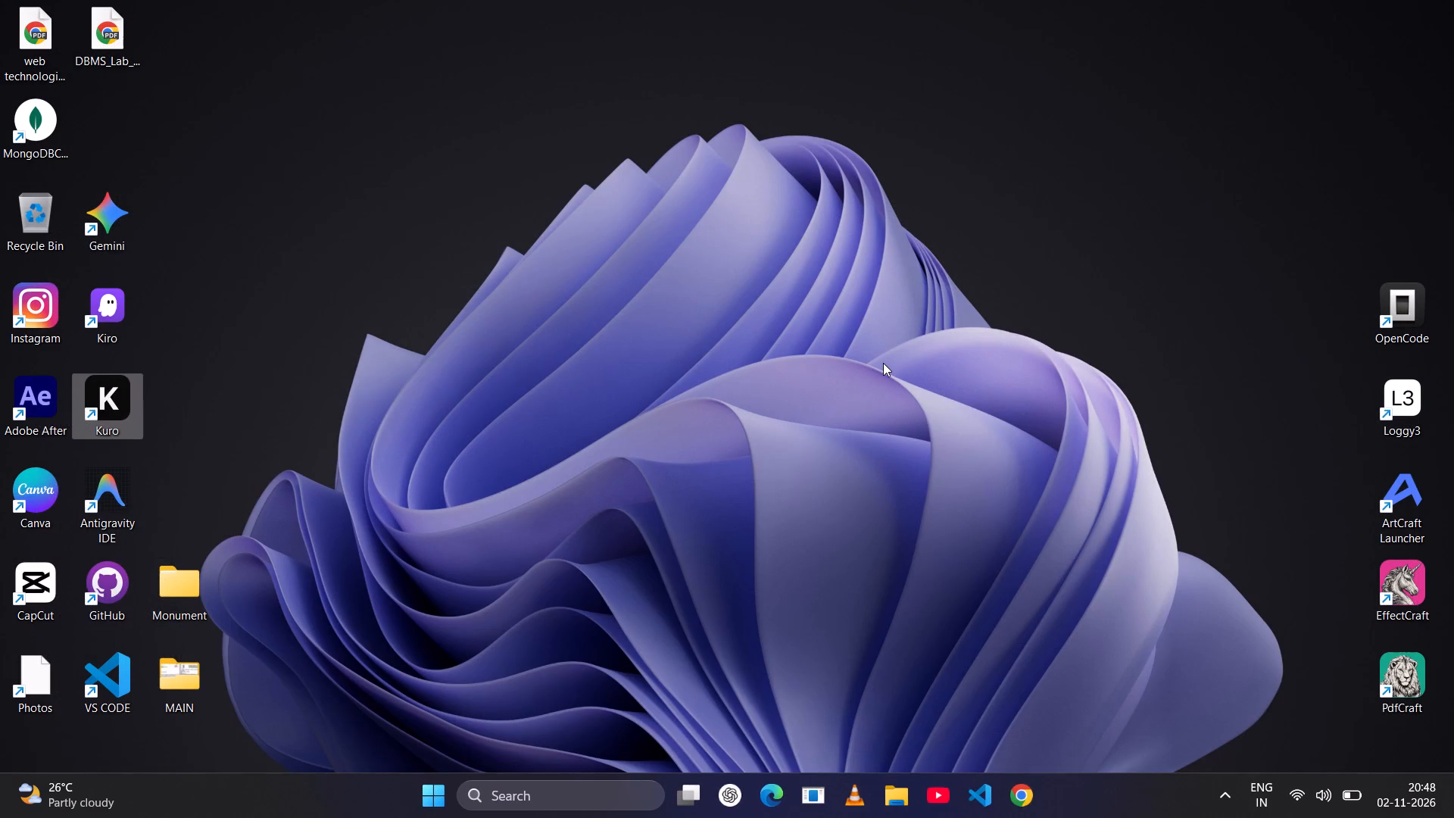
Delete the "DBMS_Lab_BCS551_2026-27_completed" PDF from the desktop.
click(96, 34)
key(Delete)
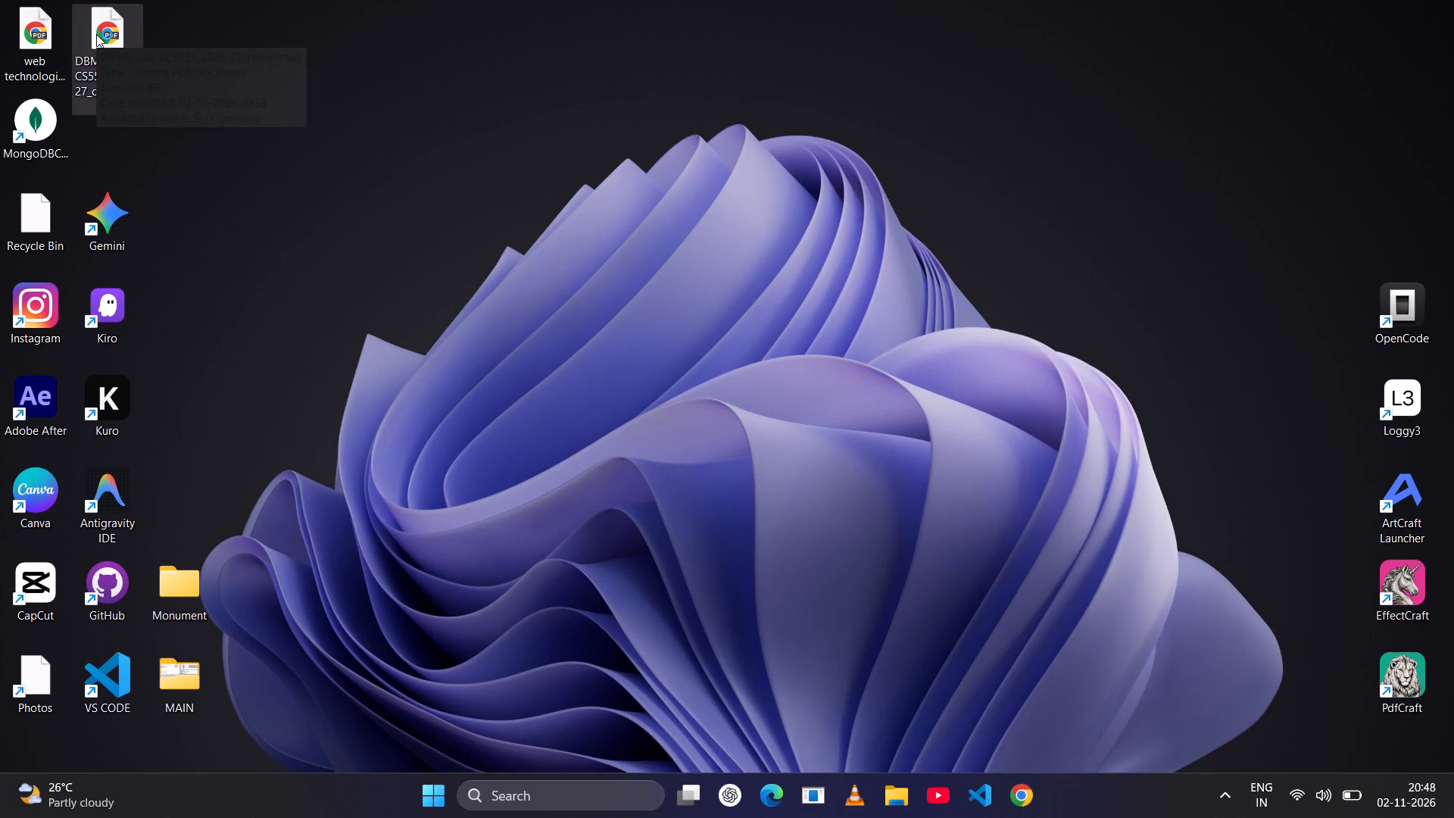
Delete the "web technologies lab file final" PDF from the desktop.
click(39, 27)
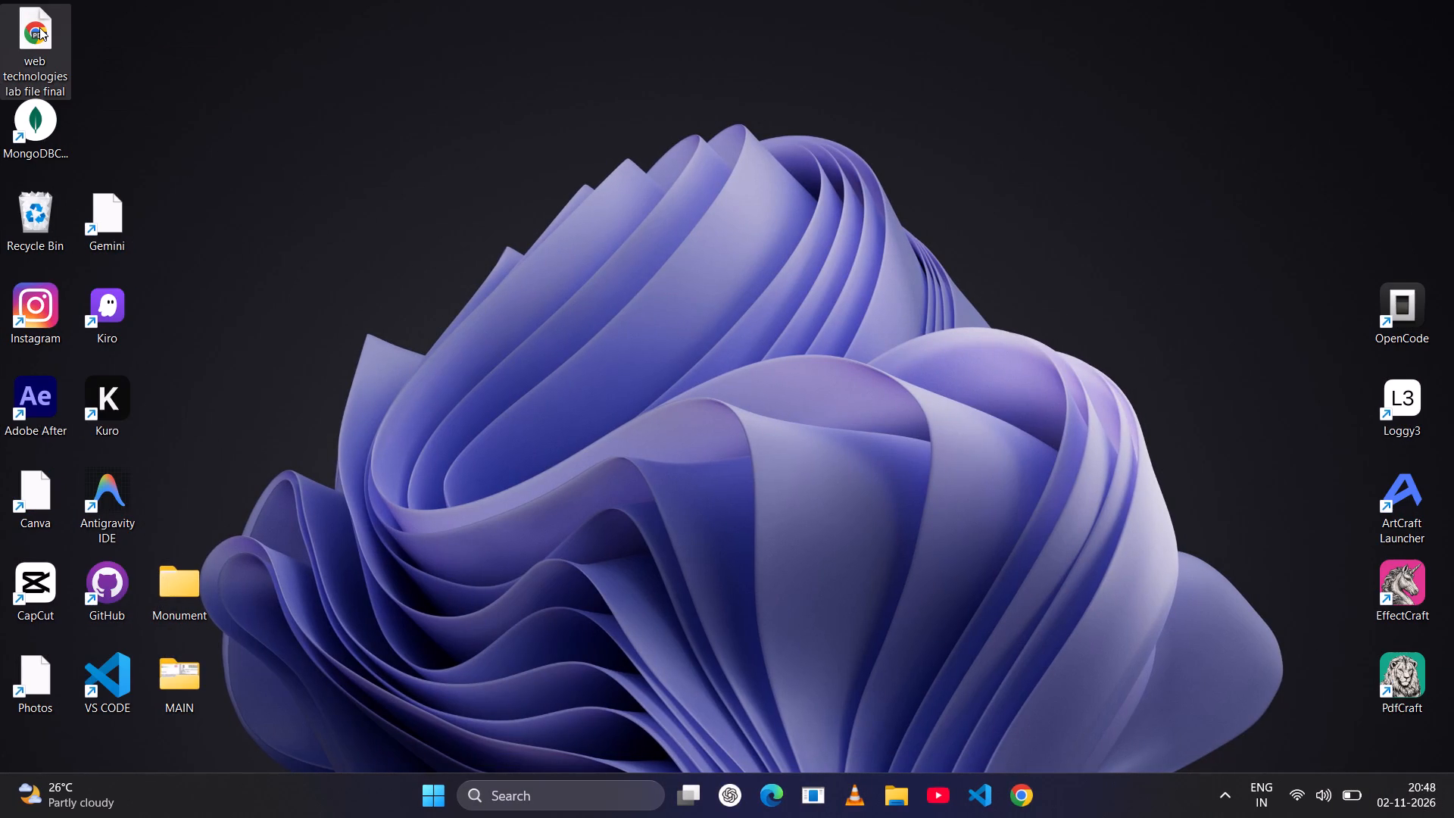
key(Home)
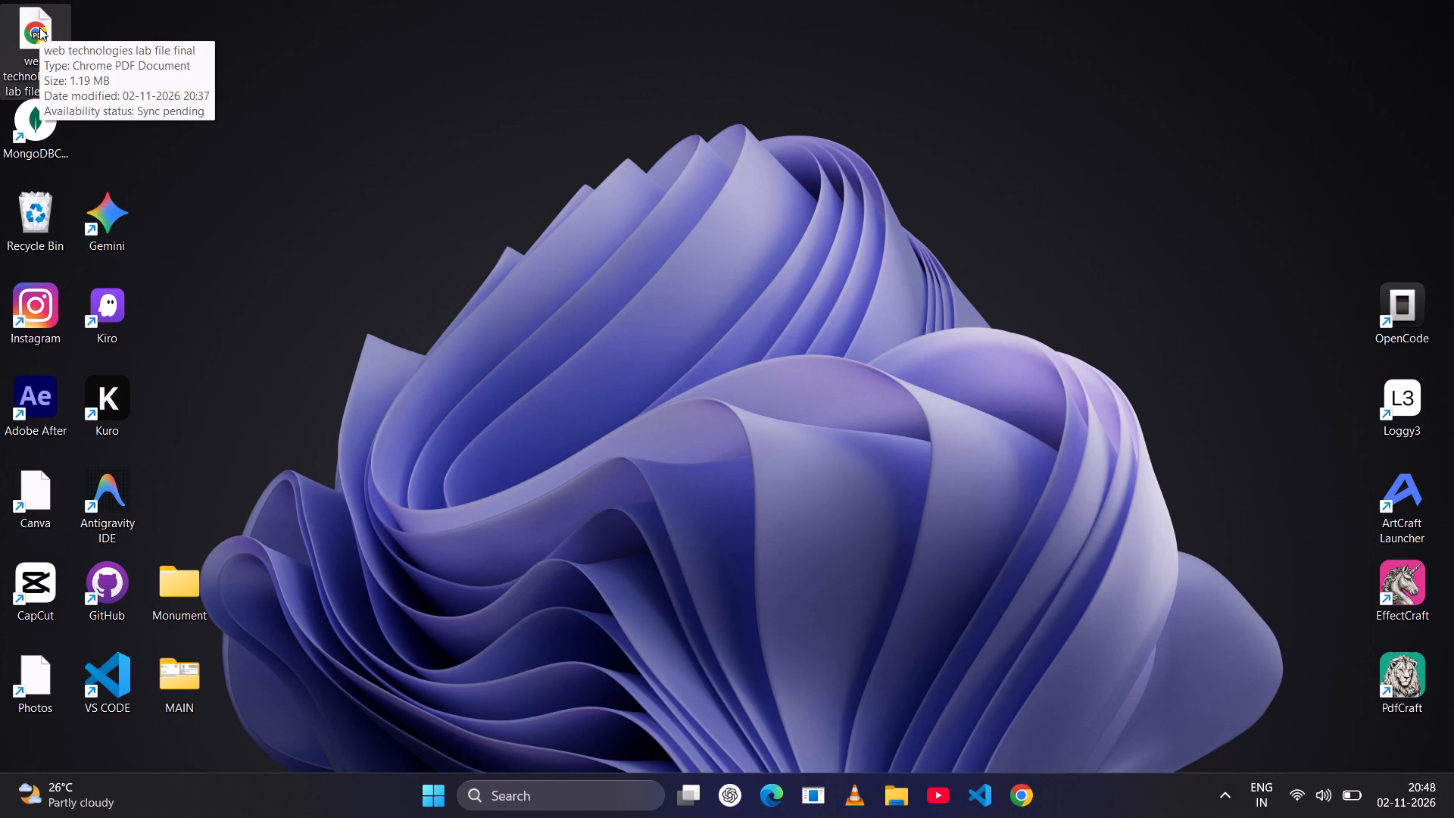
click(176, 139)
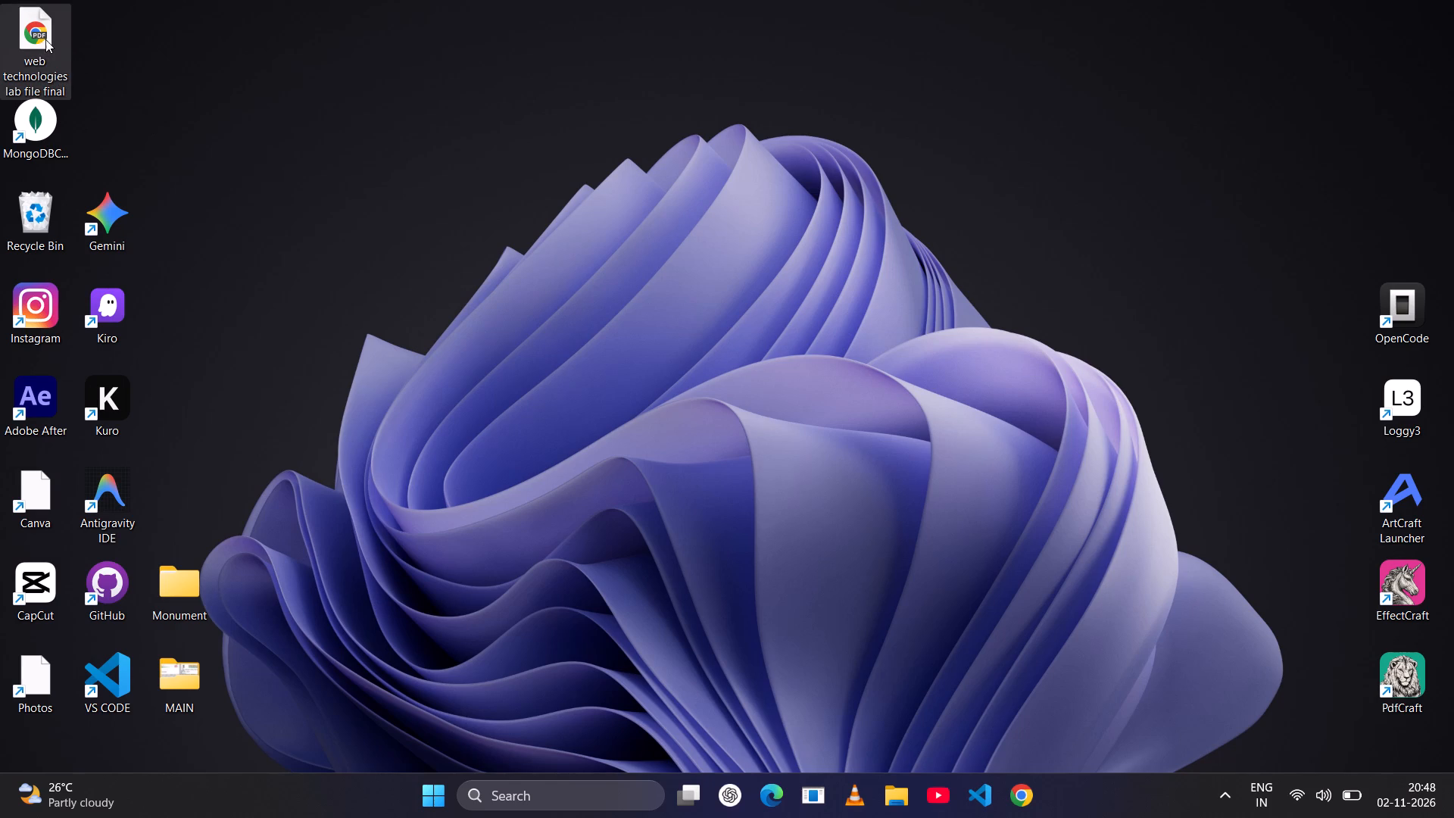
click(45, 39)
key(Delete)
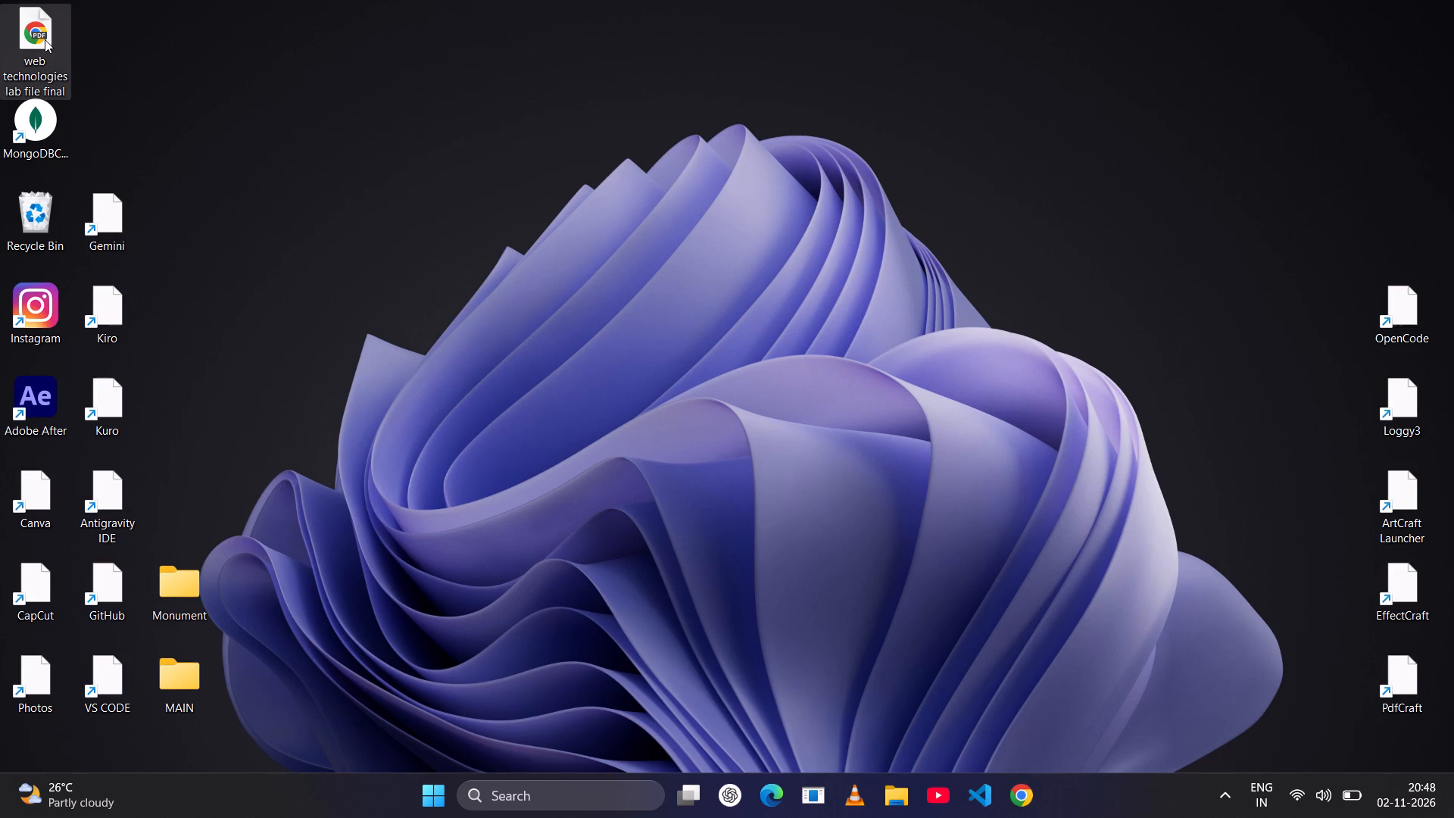